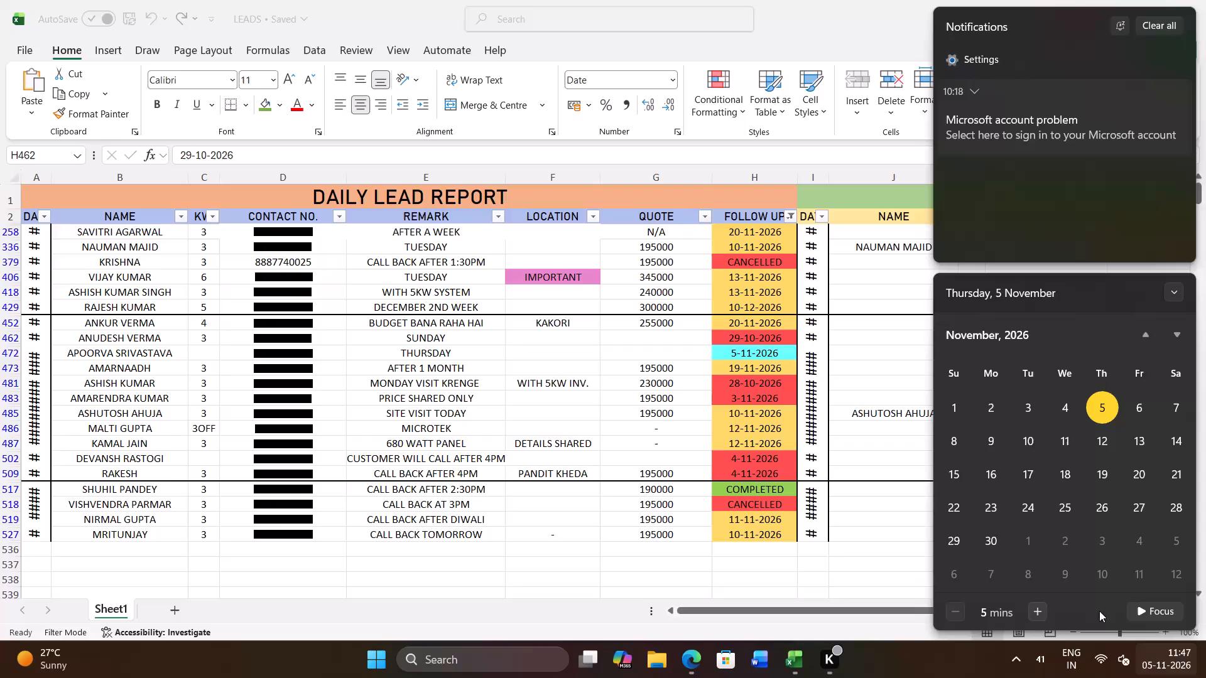
# Replace the remark for the lead in row 462 with "TOMORROW SITE VISIT".
pyautogui.click(553, 331)
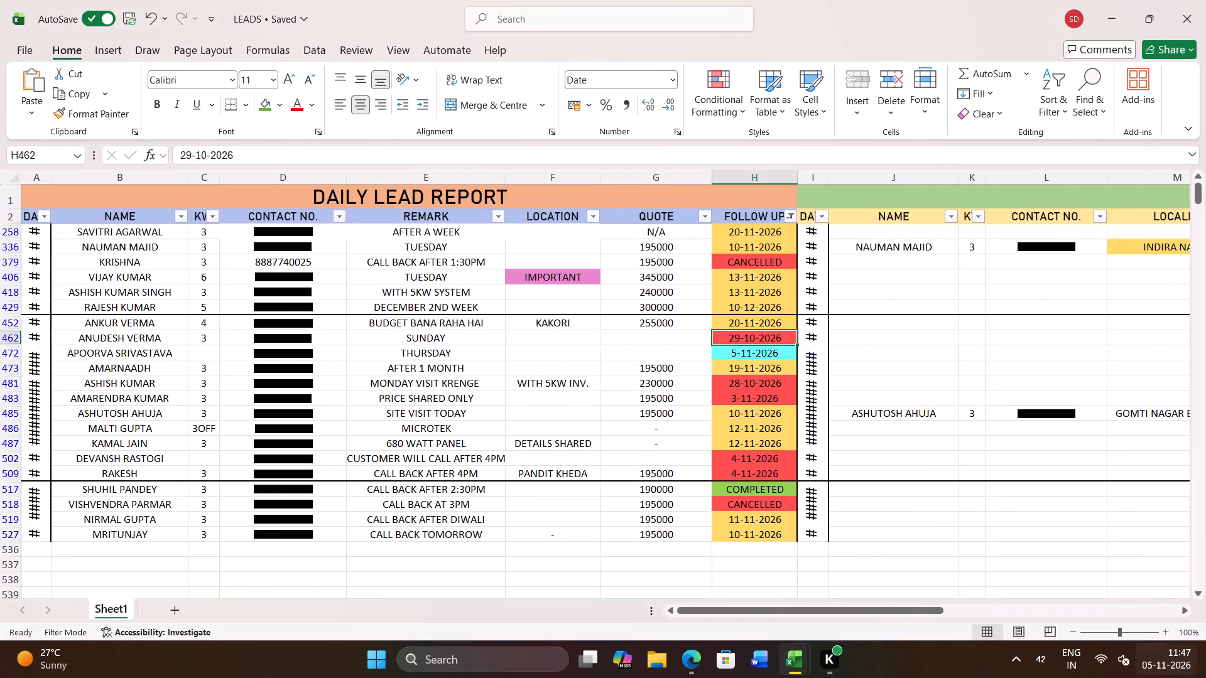
pyautogui.click(533, 341)
pyautogui.click(425, 340)
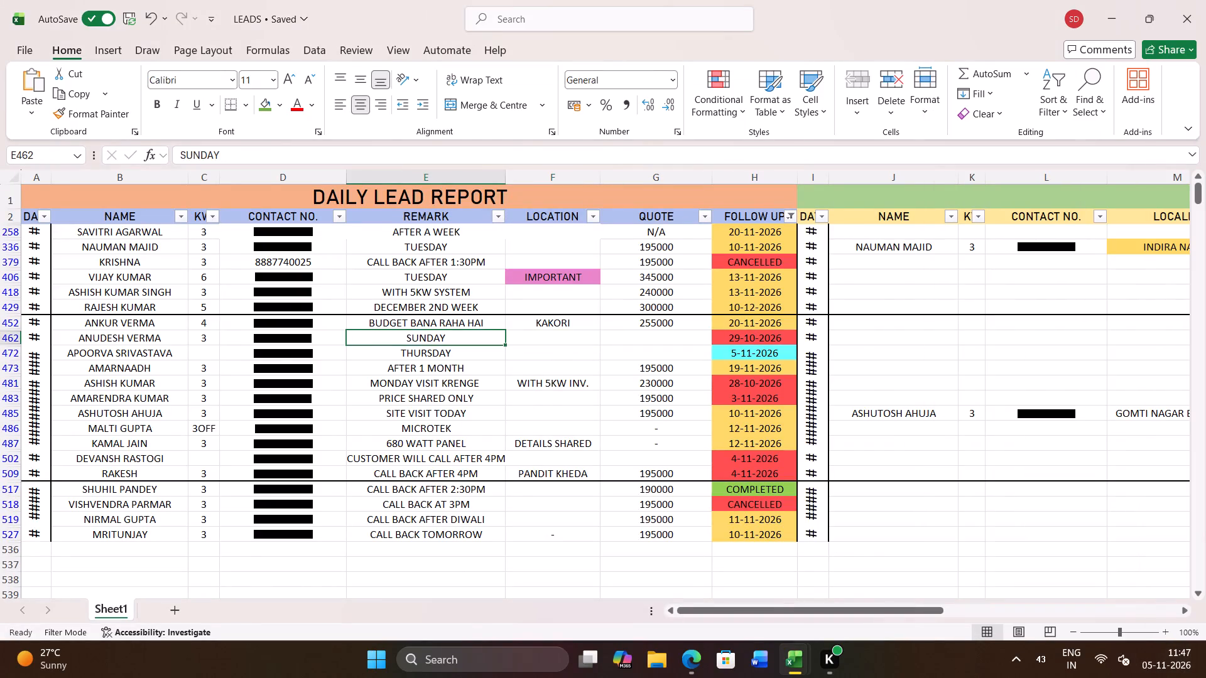
pyautogui.write('tomorrow')
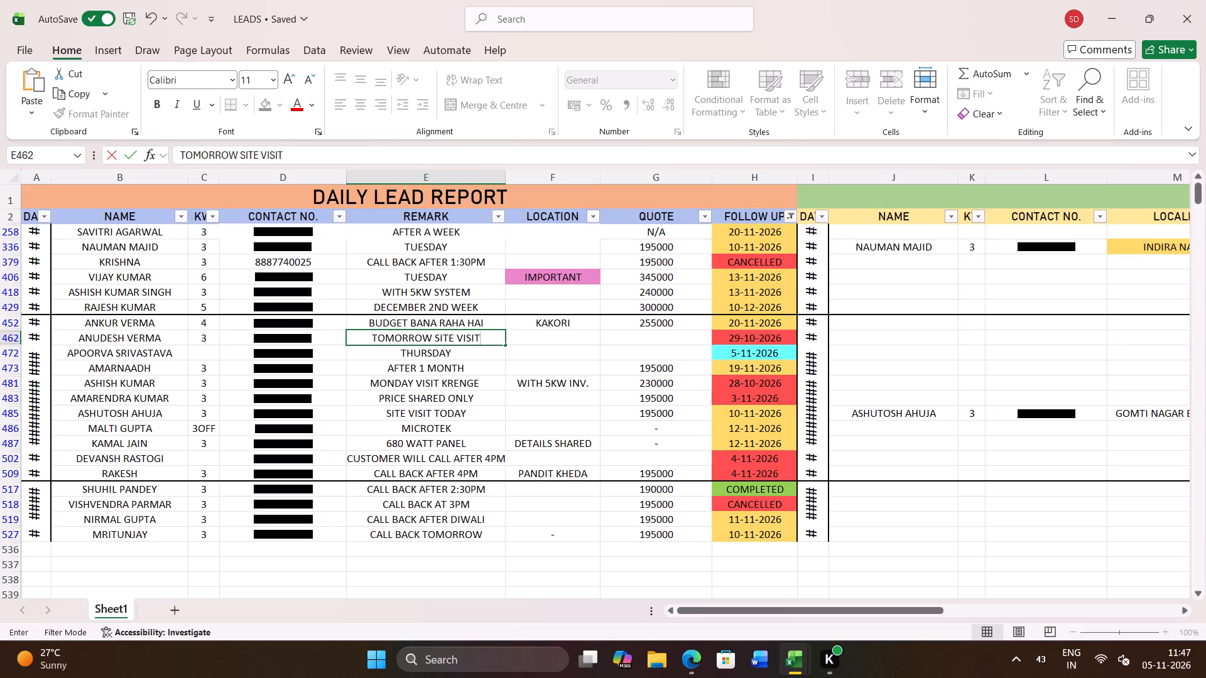
pyautogui.press('Tab')
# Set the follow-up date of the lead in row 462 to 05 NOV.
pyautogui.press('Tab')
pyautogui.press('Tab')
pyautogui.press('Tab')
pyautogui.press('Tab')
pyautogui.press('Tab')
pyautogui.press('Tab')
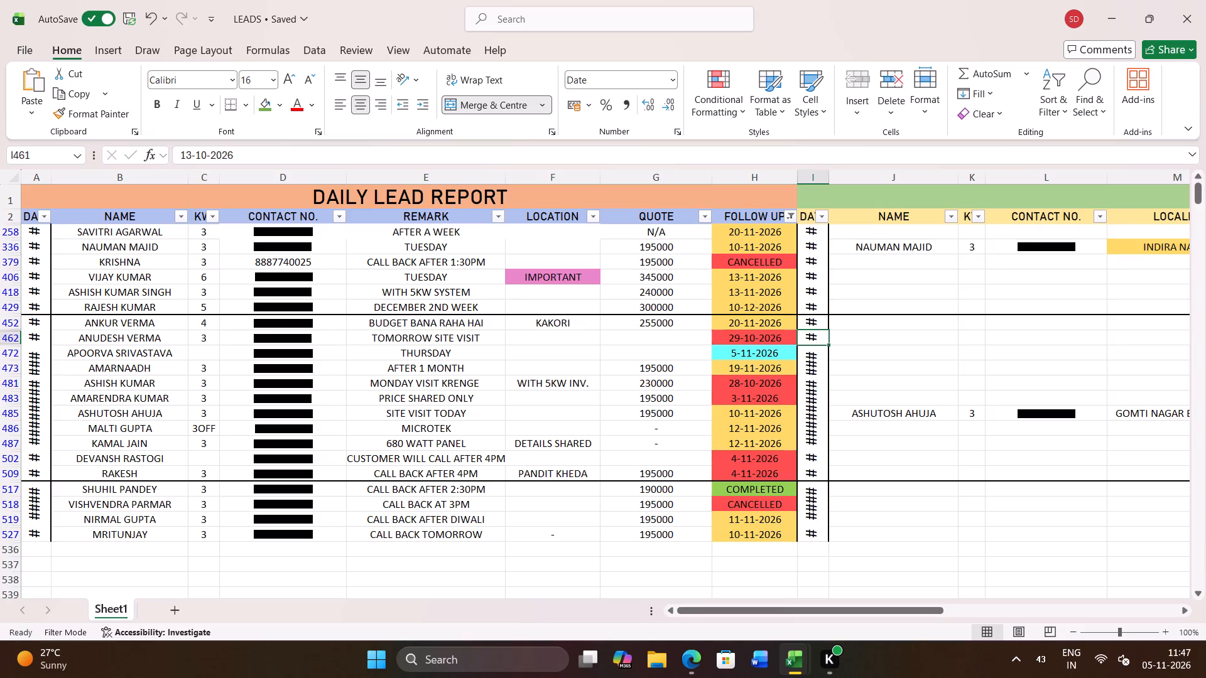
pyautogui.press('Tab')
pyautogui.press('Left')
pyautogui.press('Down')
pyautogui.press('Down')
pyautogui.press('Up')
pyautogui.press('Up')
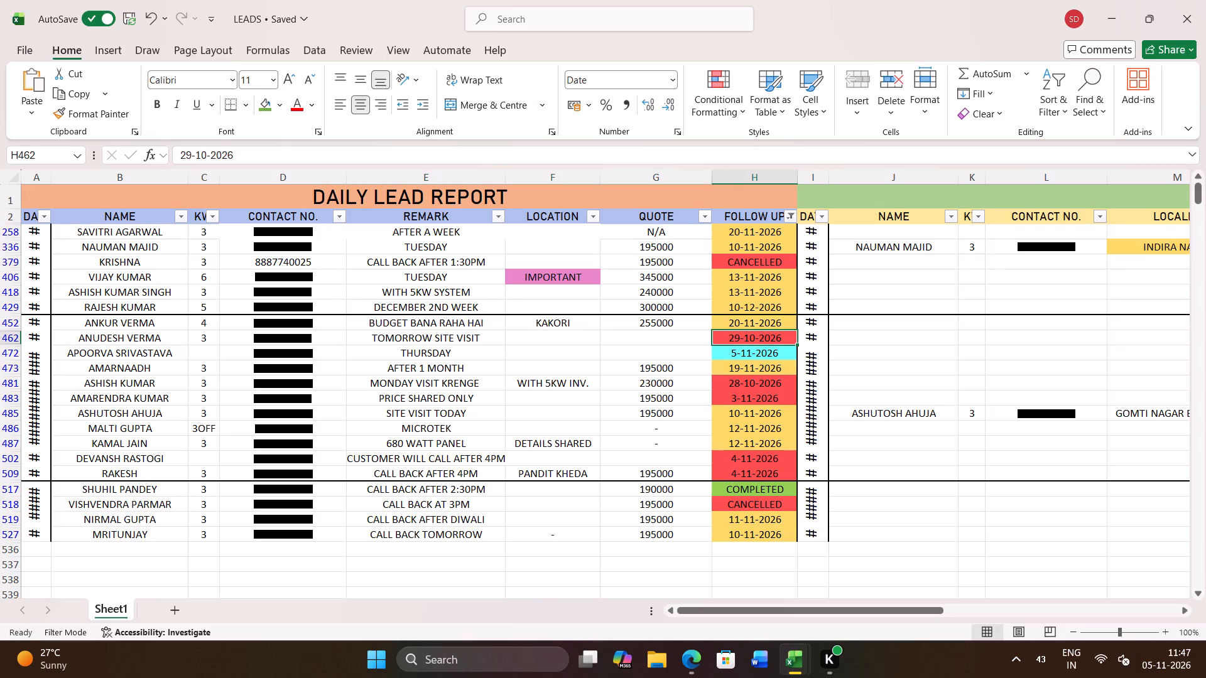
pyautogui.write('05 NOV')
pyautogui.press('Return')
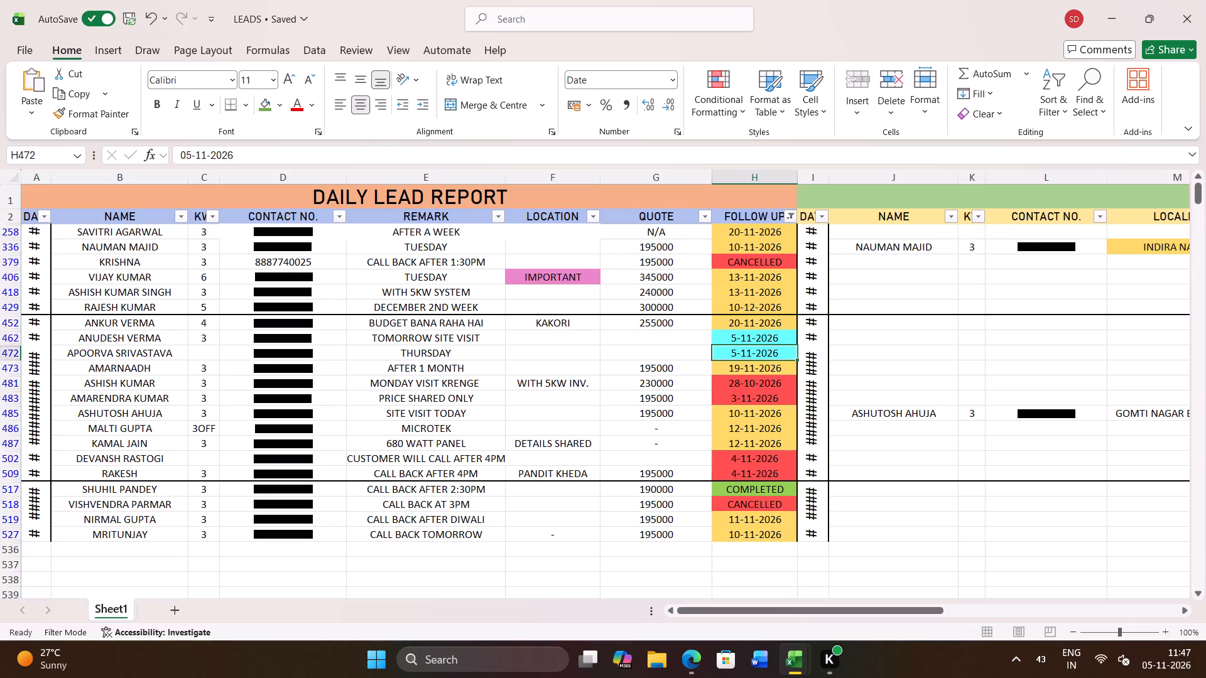
# Set the follow-up date of the lead in row 462 to 06 NOV.
pyautogui.press('Up')
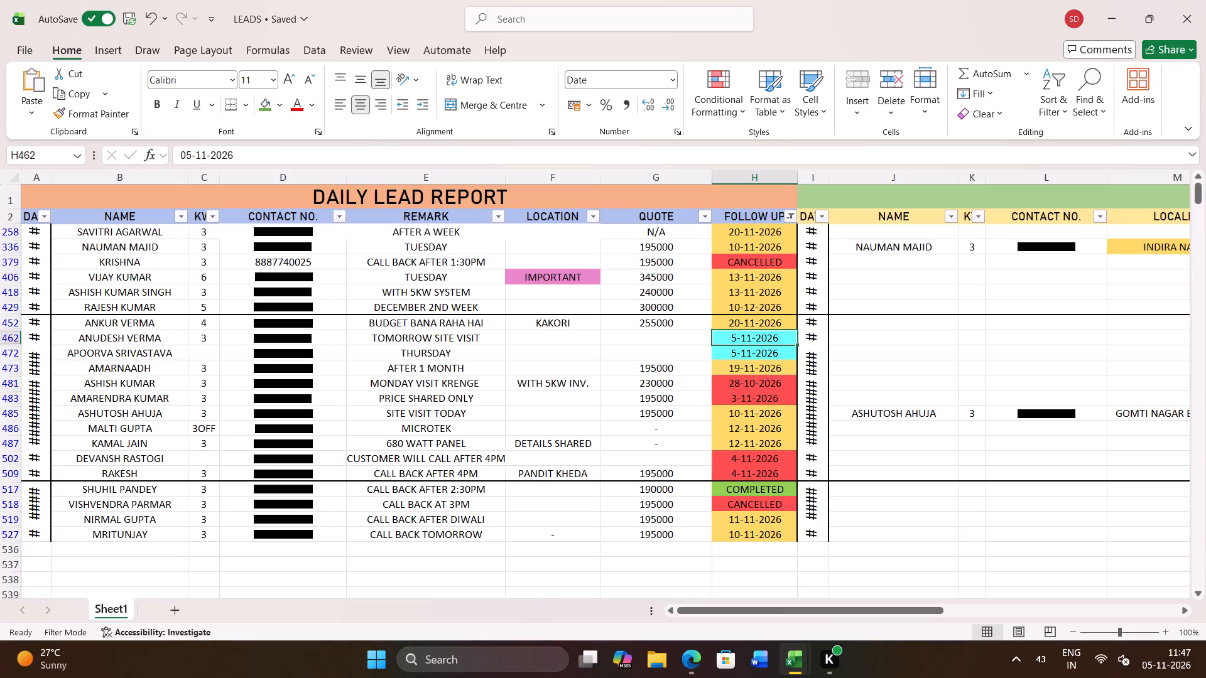
pyautogui.write('06 NOV')
pyautogui.press('Return')
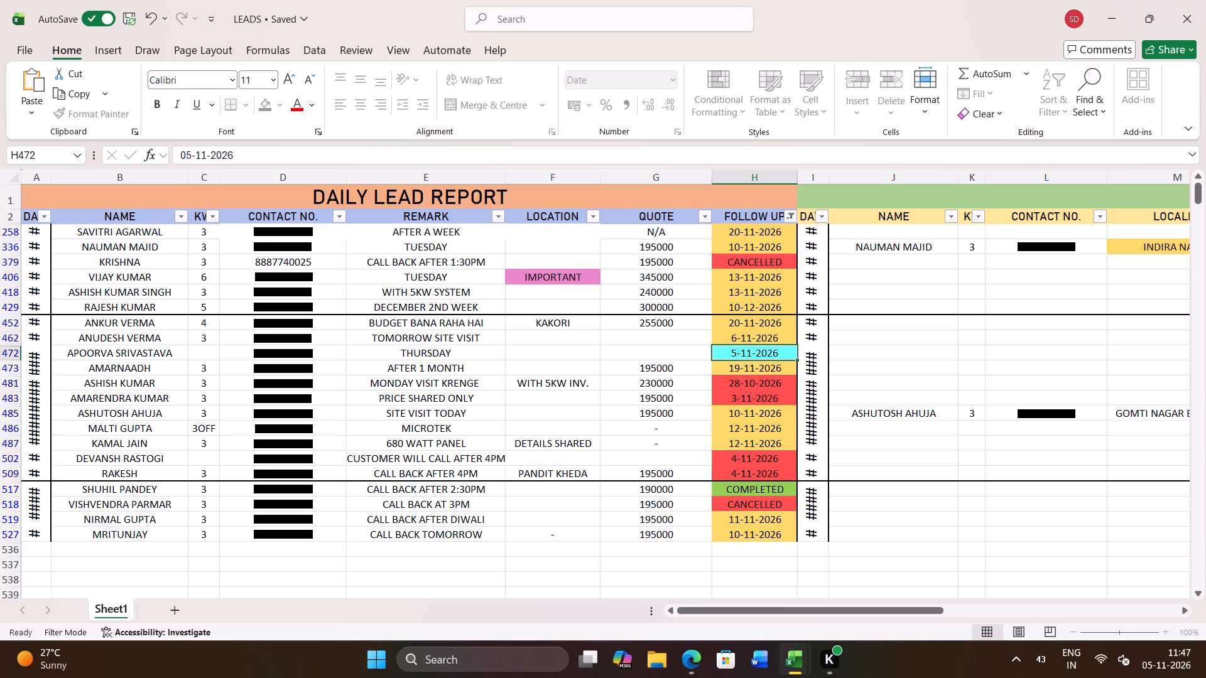
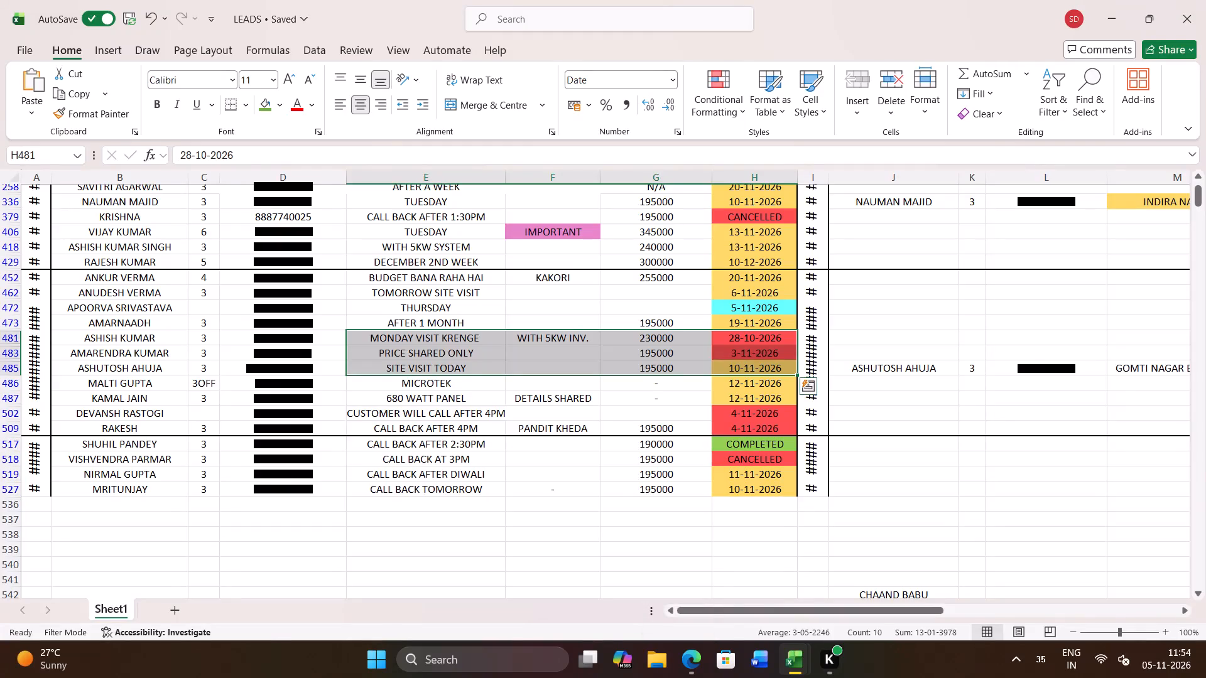
# Set the follow-up date of the lead in row 502 to 5 NOV.
pyautogui.moveTo(733, 433); pyautogui.dragTo(712, 433)
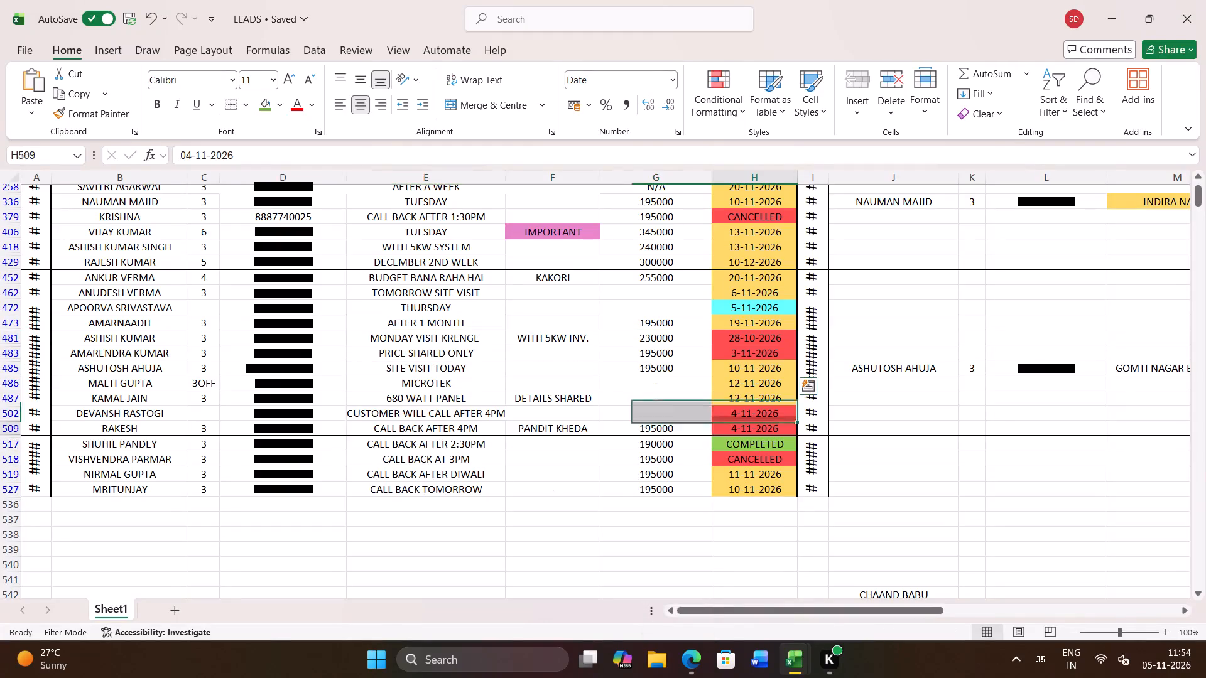
pyautogui.moveTo(712, 433); pyautogui.dragTo(86, 428)
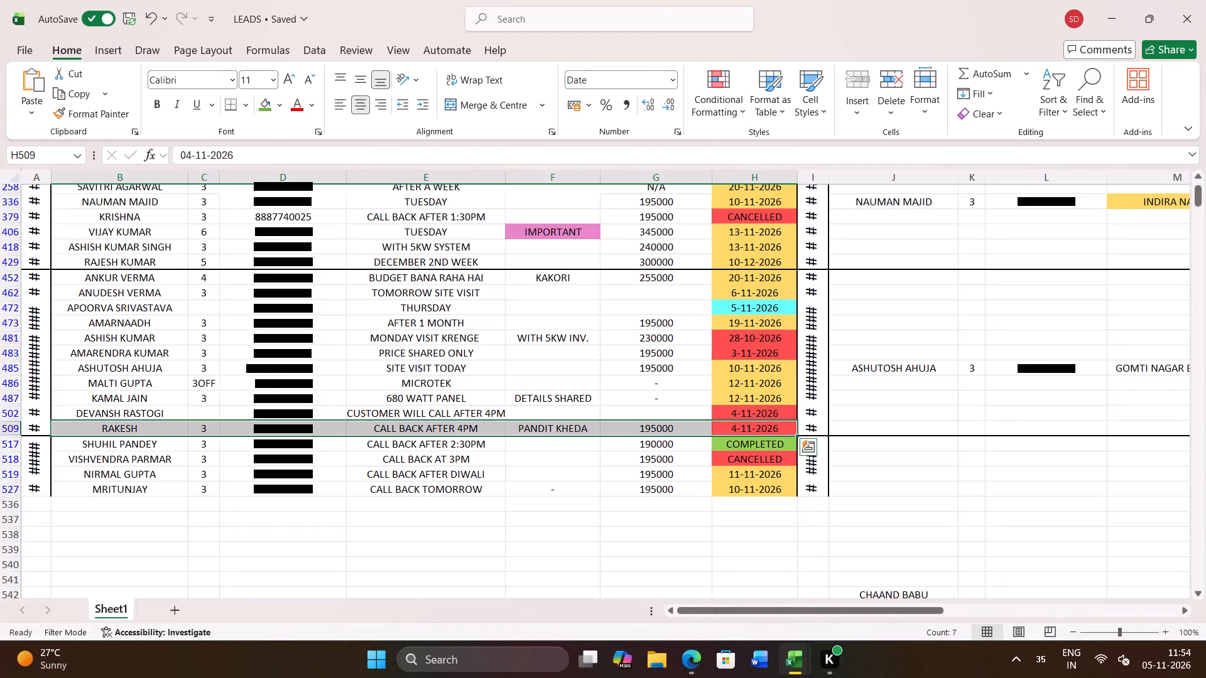
pyautogui.moveTo(95, 414); pyautogui.dragTo(746, 413)
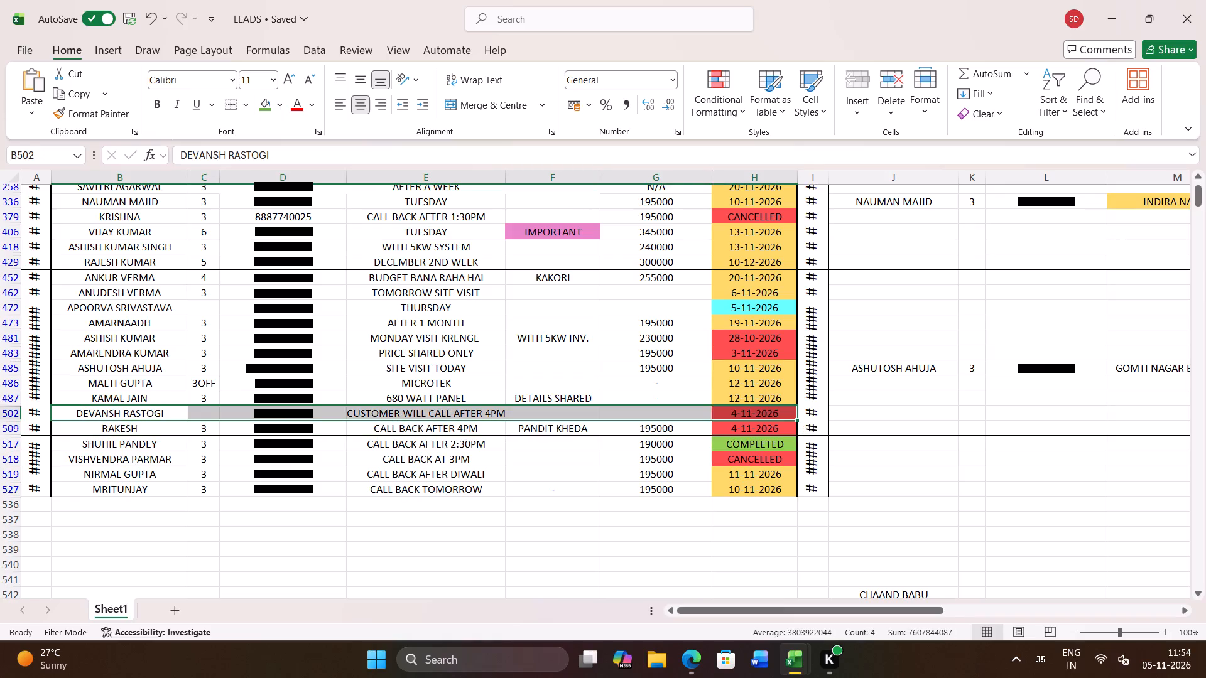
pyautogui.click(741, 417)
pyautogui.write('5 NOV')
pyautogui.press('Tab')
# Review the contact, remark, price and follow-up date entries of the lead in row 481.
pyautogui.press('Up')
pyautogui.press('Up')
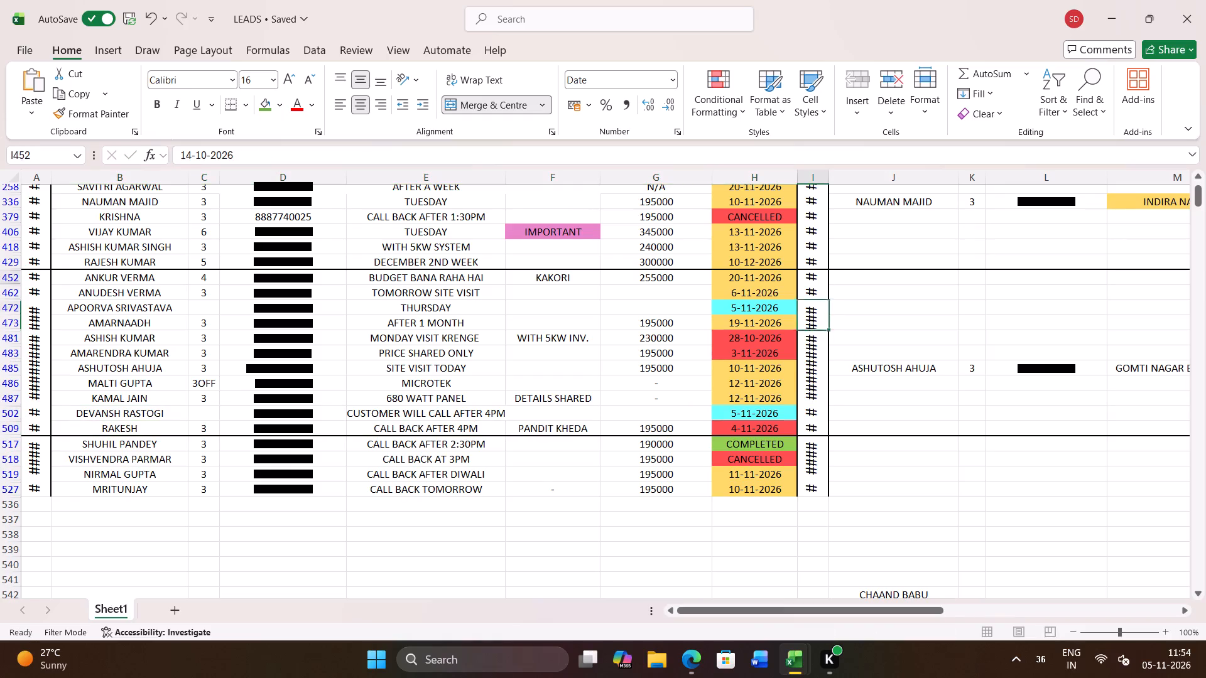
pyautogui.press('Left')
pyautogui.press('Left')
pyautogui.press('Down')
pyautogui.press('Down')
pyautogui.press('Down')
pyautogui.press('Down')
pyautogui.press('Right')
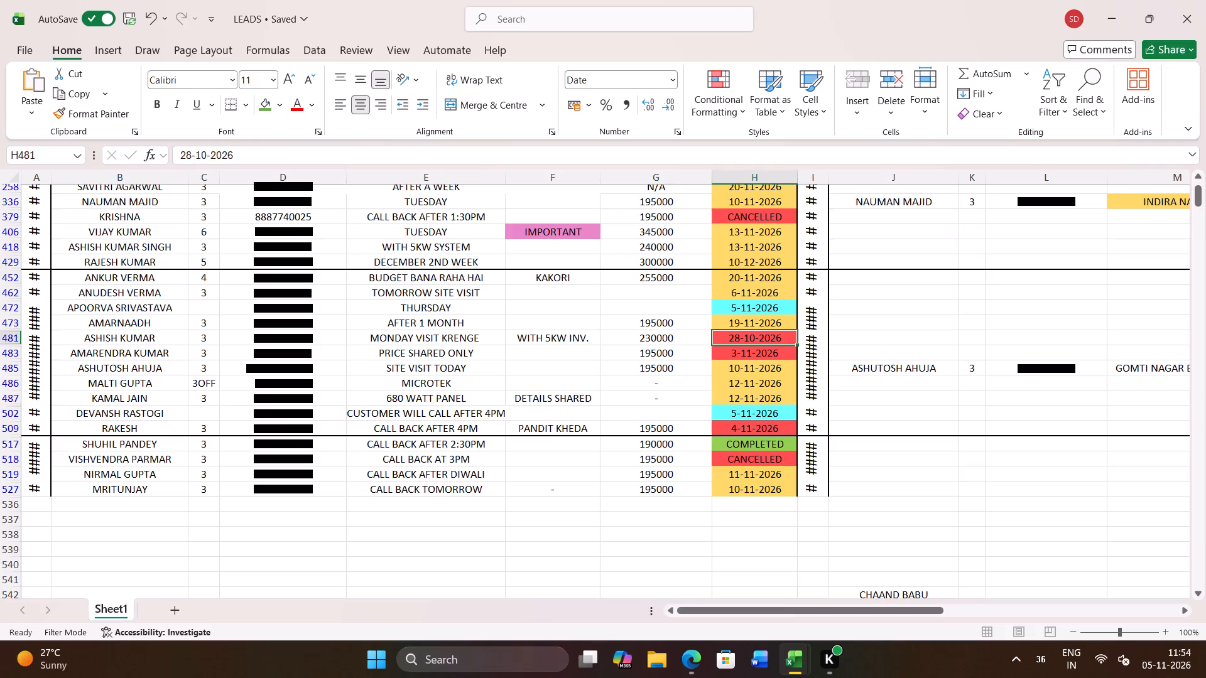
pyautogui.press('Left')
pyautogui.press('Left')
pyautogui.press('Left')
pyautogui.press('Left')
pyautogui.press('Right')
pyautogui.press('Right')
pyautogui.press('Right')
pyautogui.press('Right')
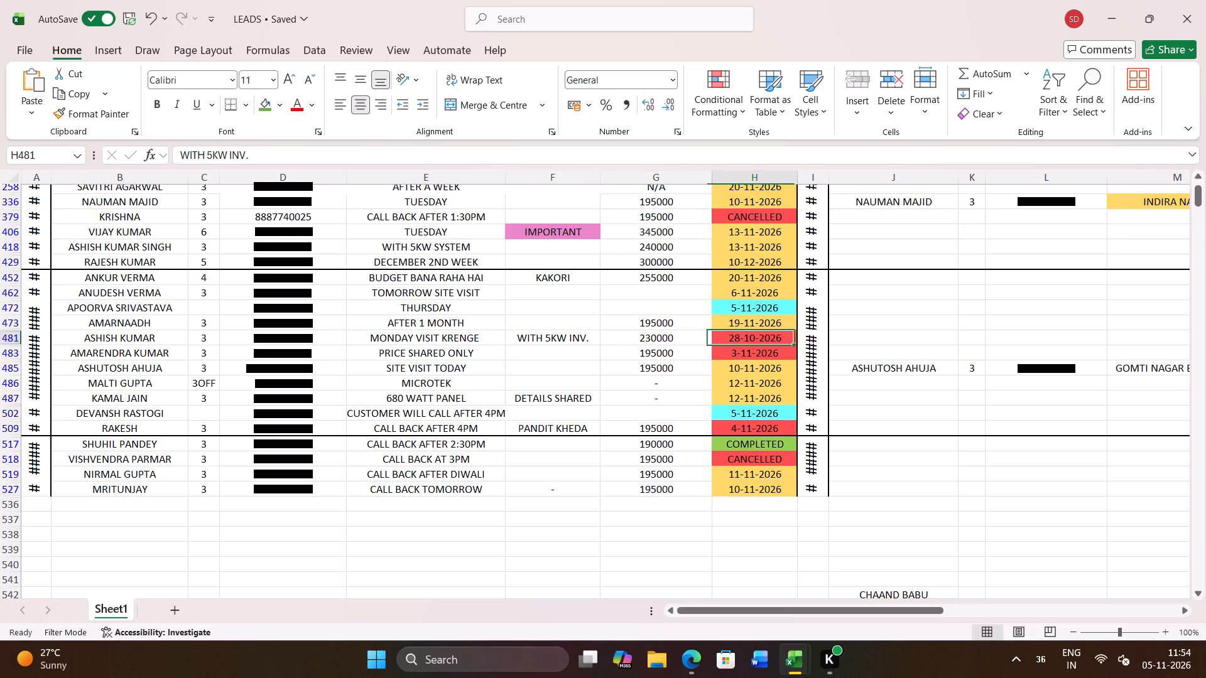
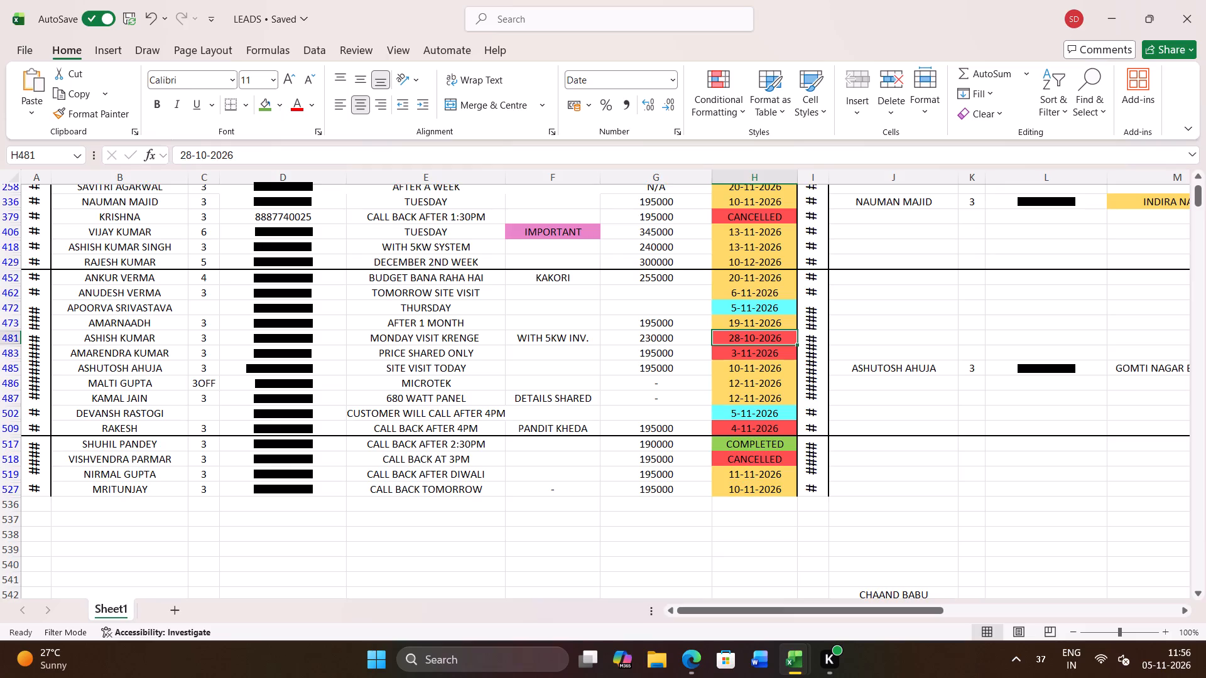
# Set the follow-up date of the lead in row 481 to 6 NOV.
pyautogui.moveTo(745, 352); pyautogui.dragTo(94, 356)
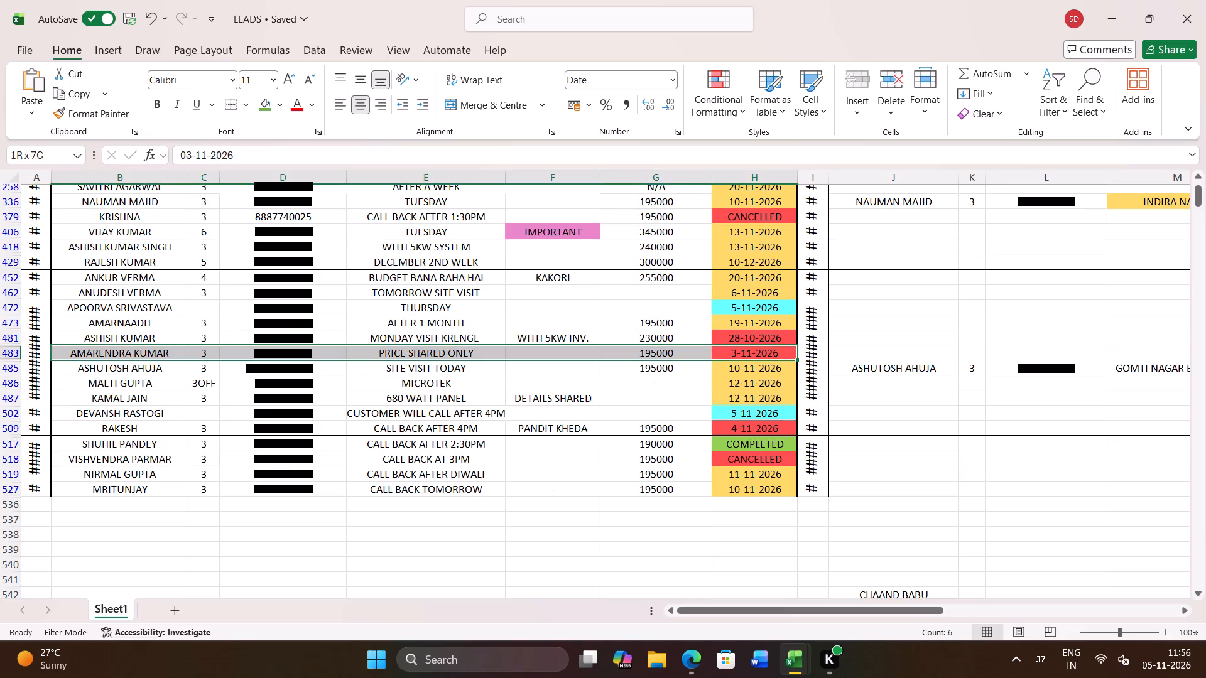
pyautogui.moveTo(94, 356); pyautogui.dragTo(96, 356)
pyautogui.click(747, 343)
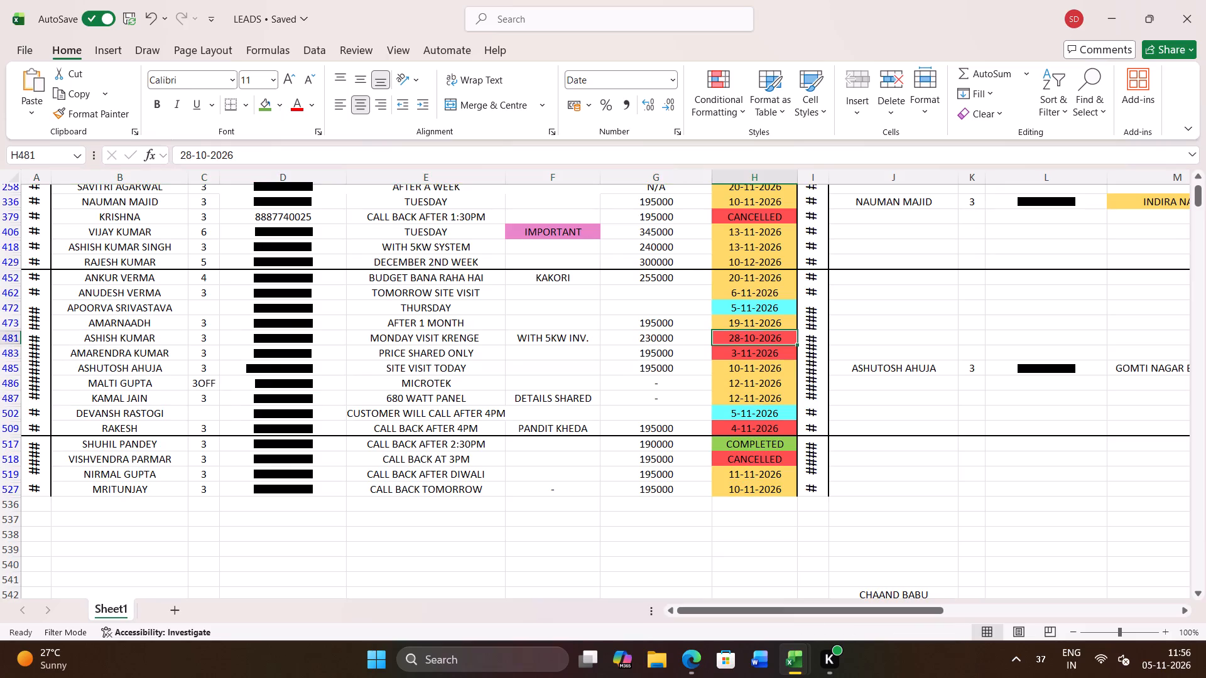
pyautogui.write('6')
pyautogui.press('space')
pyautogui.press('n')
pyautogui.press('o')
pyautogui.press('v')
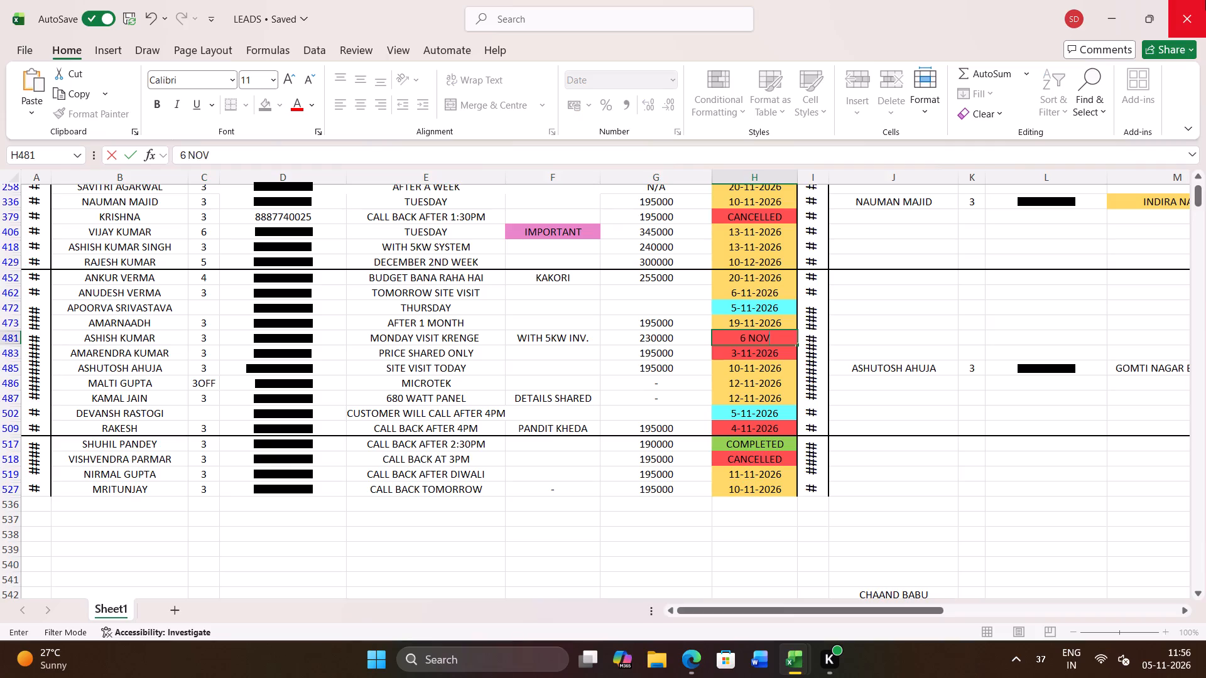
pyautogui.press('Return')
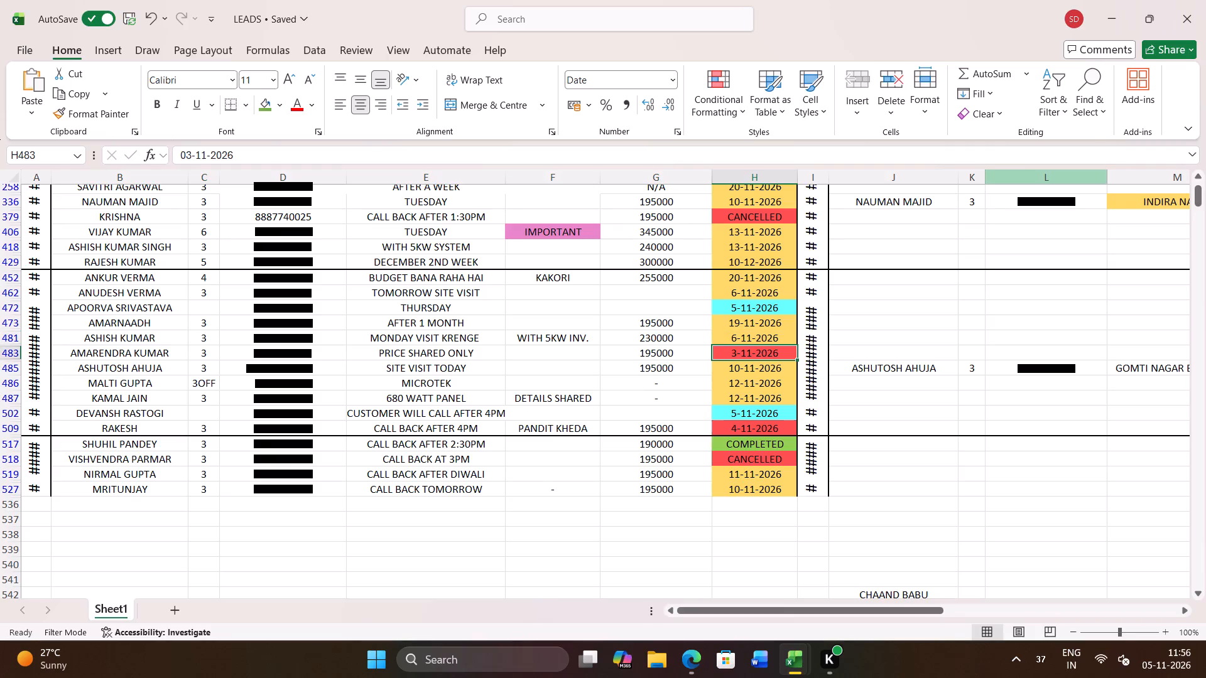
# Mark the follow-up status of the lead in row 483 as CANCELLED.
pyautogui.moveTo(750, 350); pyautogui.dragTo(80, 358)
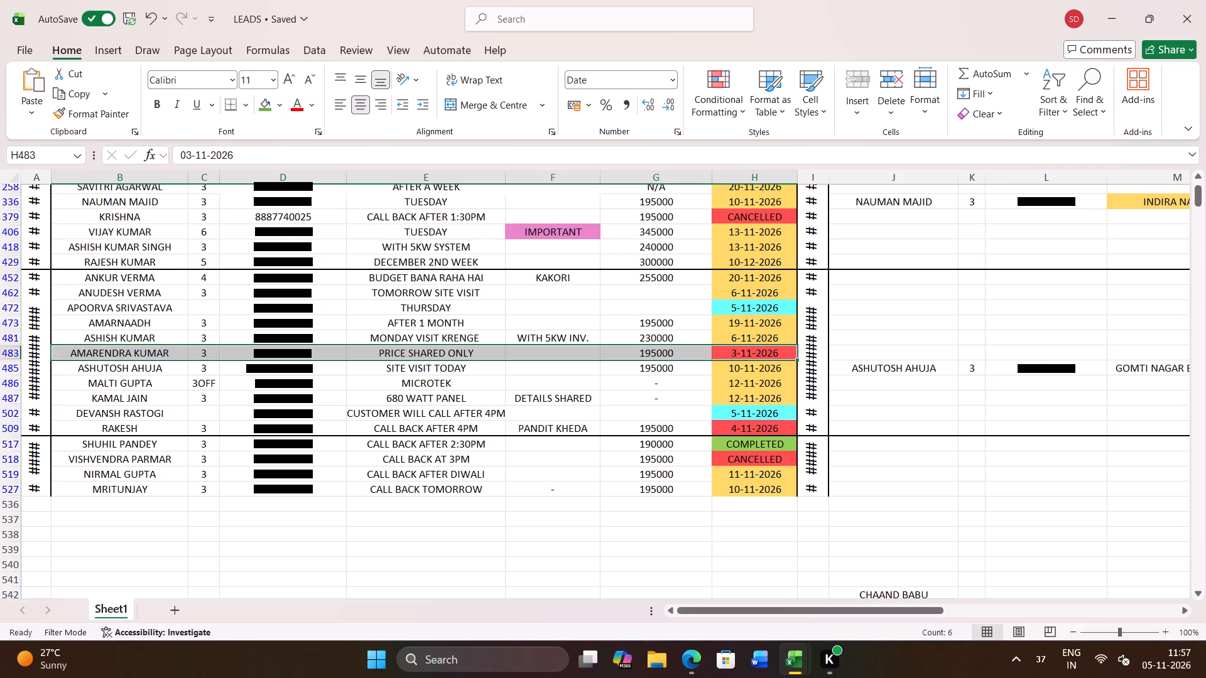
pyautogui.click(761, 353)
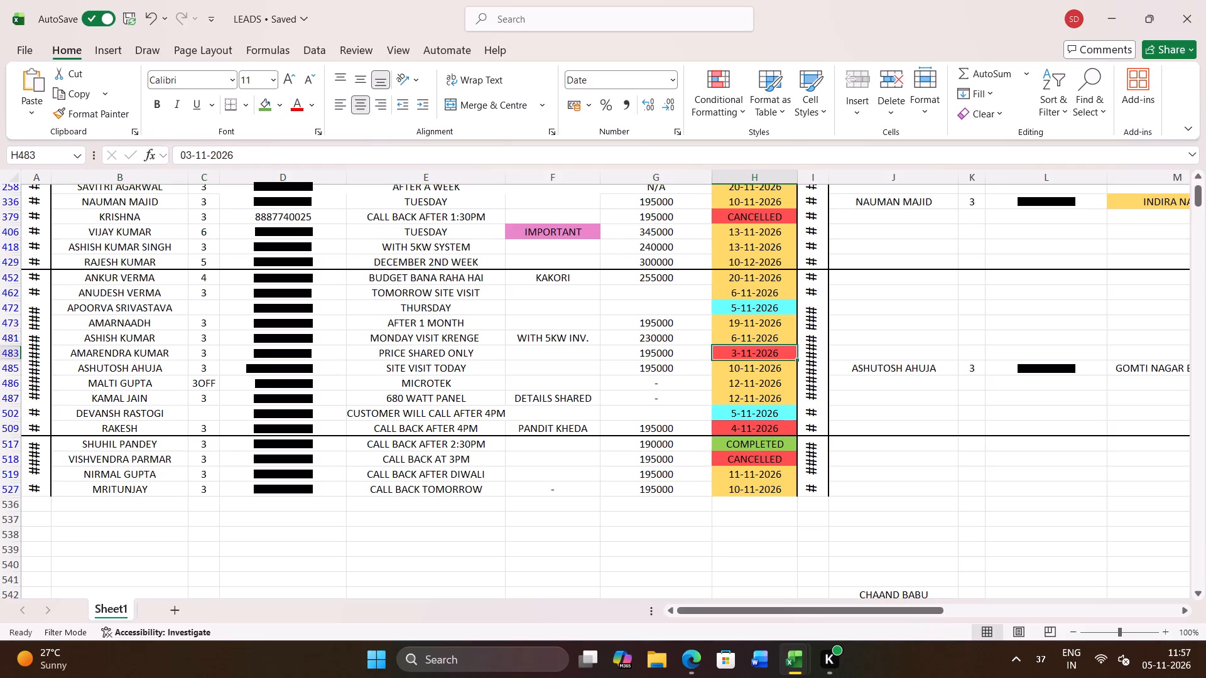
pyautogui.write('CANC')
pyautogui.press('Tab')
pyautogui.press('Tab')
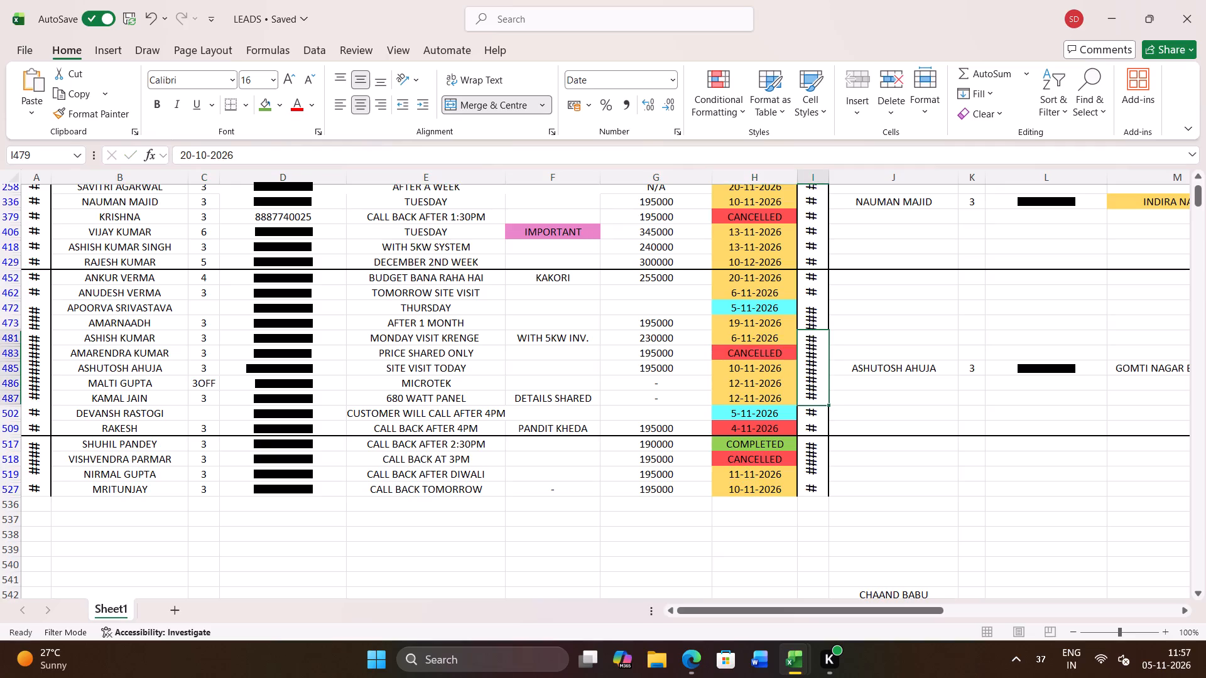
pyautogui.press('Tab')
pyautogui.press('Tab')
pyautogui.press('Tab')
pyautogui.press('Tab')
pyautogui.click(904, 365)
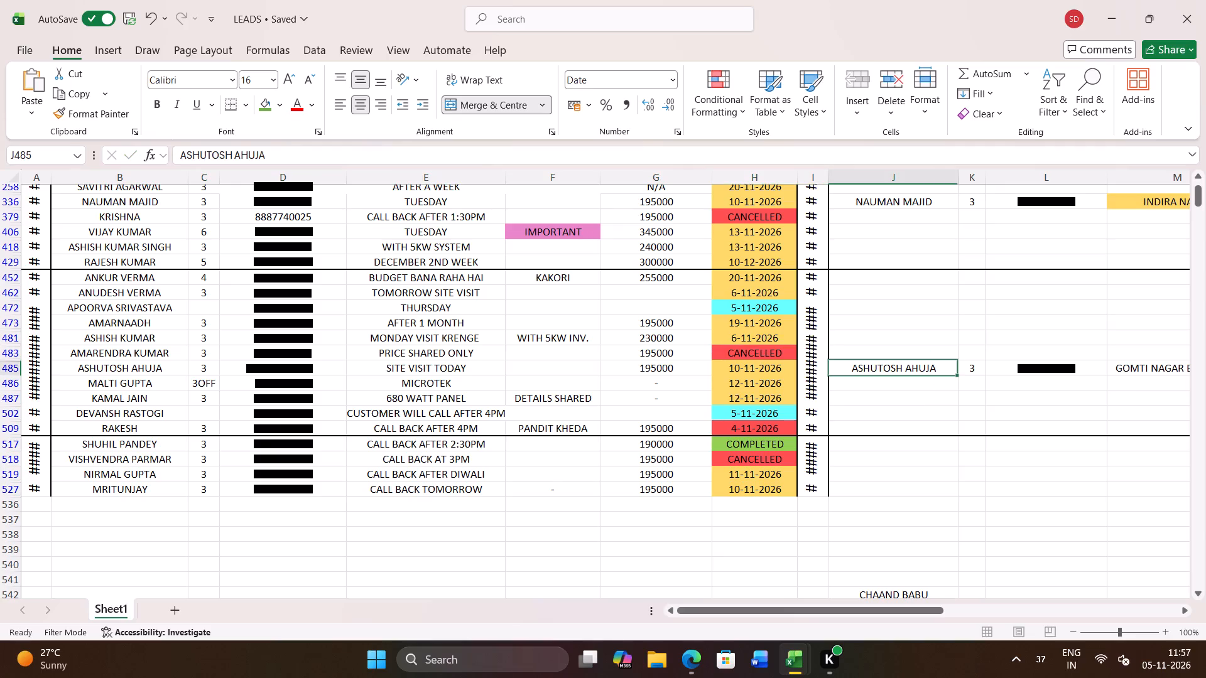
# Select all values in the FOLLOW UP column filter of the daily lead report, including completed, cancelled and blank entries.
pyautogui.scroll(4, 751, 427)
pyautogui.click(791, 213)
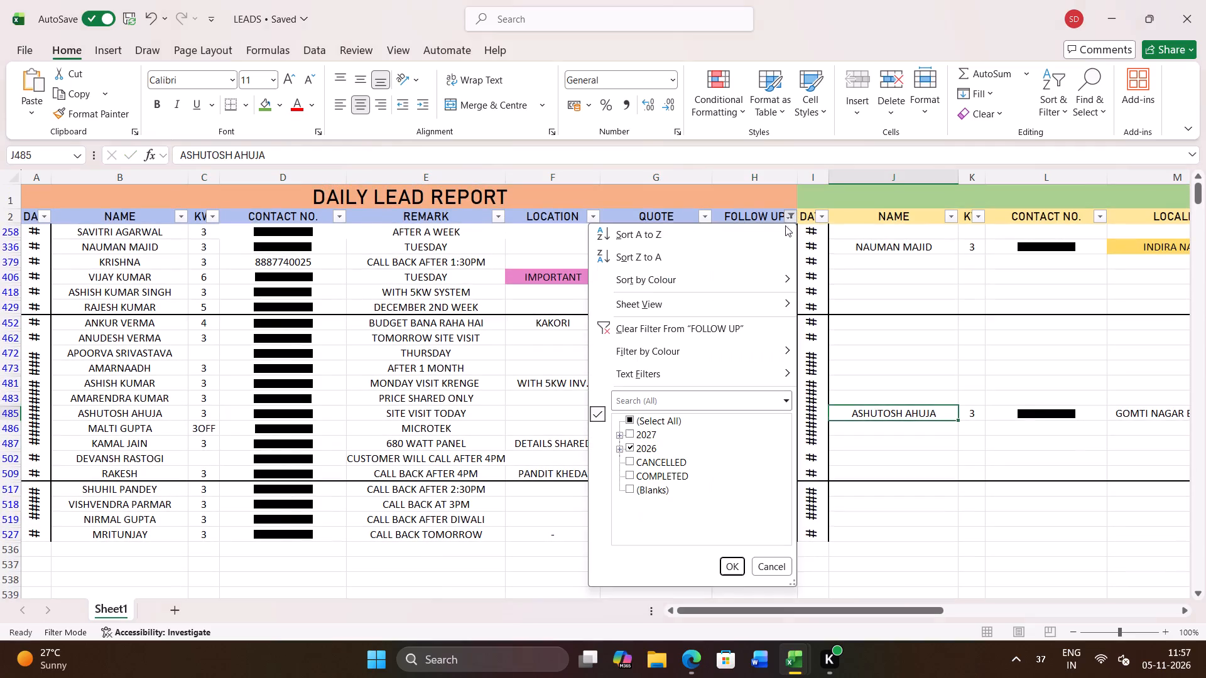
pyautogui.doubleClick(597, 414)
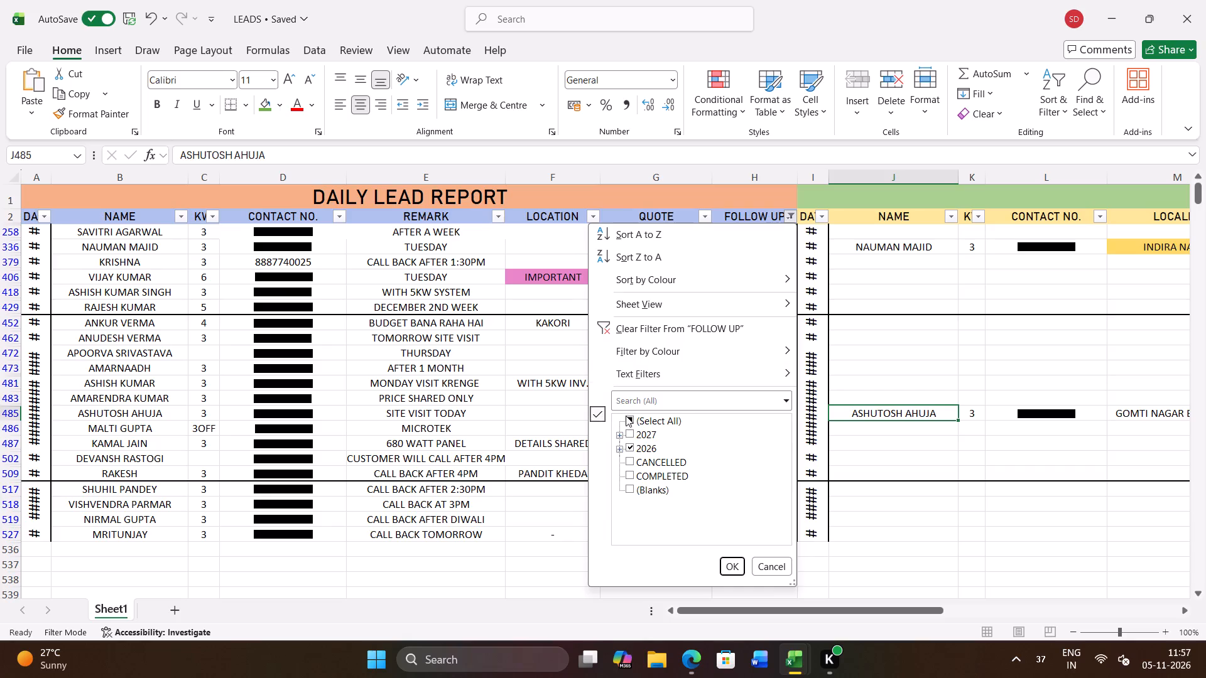
pyautogui.click(629, 417)
pyautogui.click(602, 406)
pyautogui.click(727, 567)
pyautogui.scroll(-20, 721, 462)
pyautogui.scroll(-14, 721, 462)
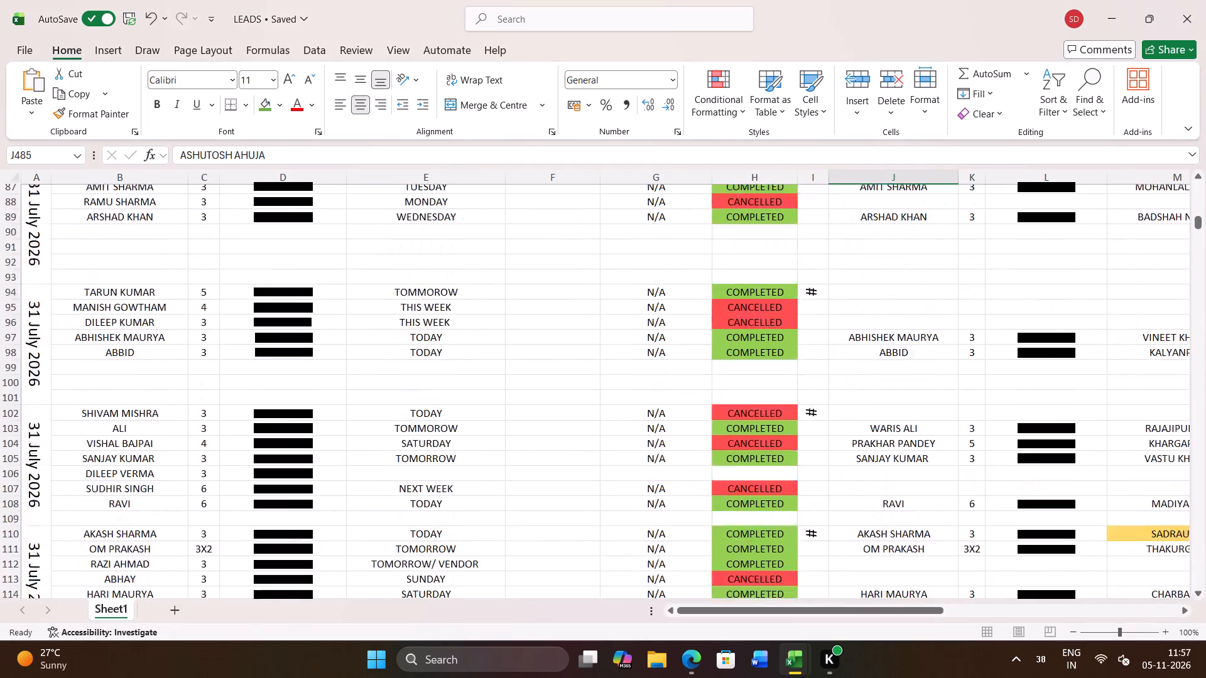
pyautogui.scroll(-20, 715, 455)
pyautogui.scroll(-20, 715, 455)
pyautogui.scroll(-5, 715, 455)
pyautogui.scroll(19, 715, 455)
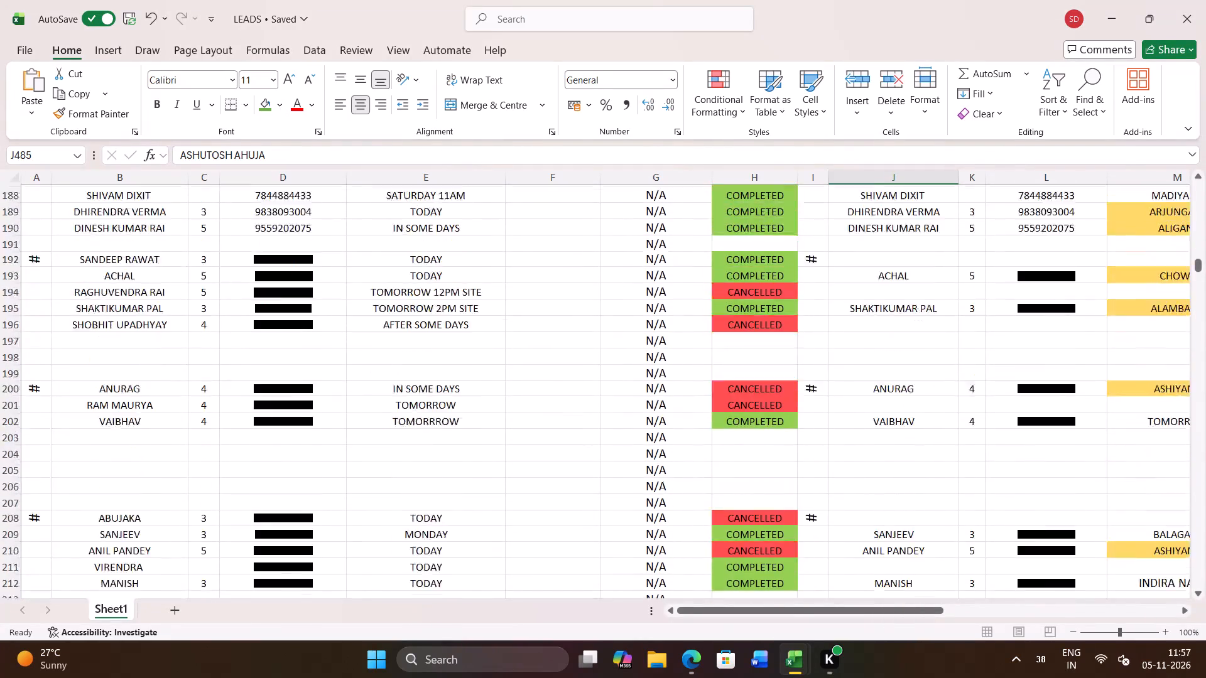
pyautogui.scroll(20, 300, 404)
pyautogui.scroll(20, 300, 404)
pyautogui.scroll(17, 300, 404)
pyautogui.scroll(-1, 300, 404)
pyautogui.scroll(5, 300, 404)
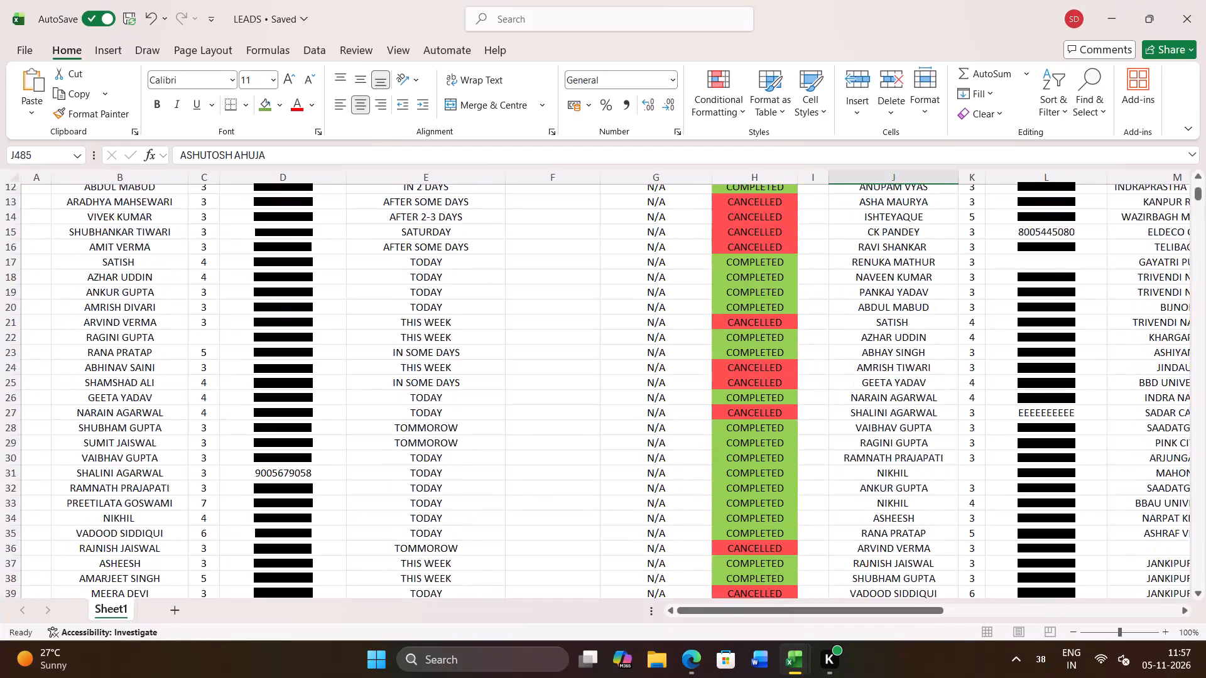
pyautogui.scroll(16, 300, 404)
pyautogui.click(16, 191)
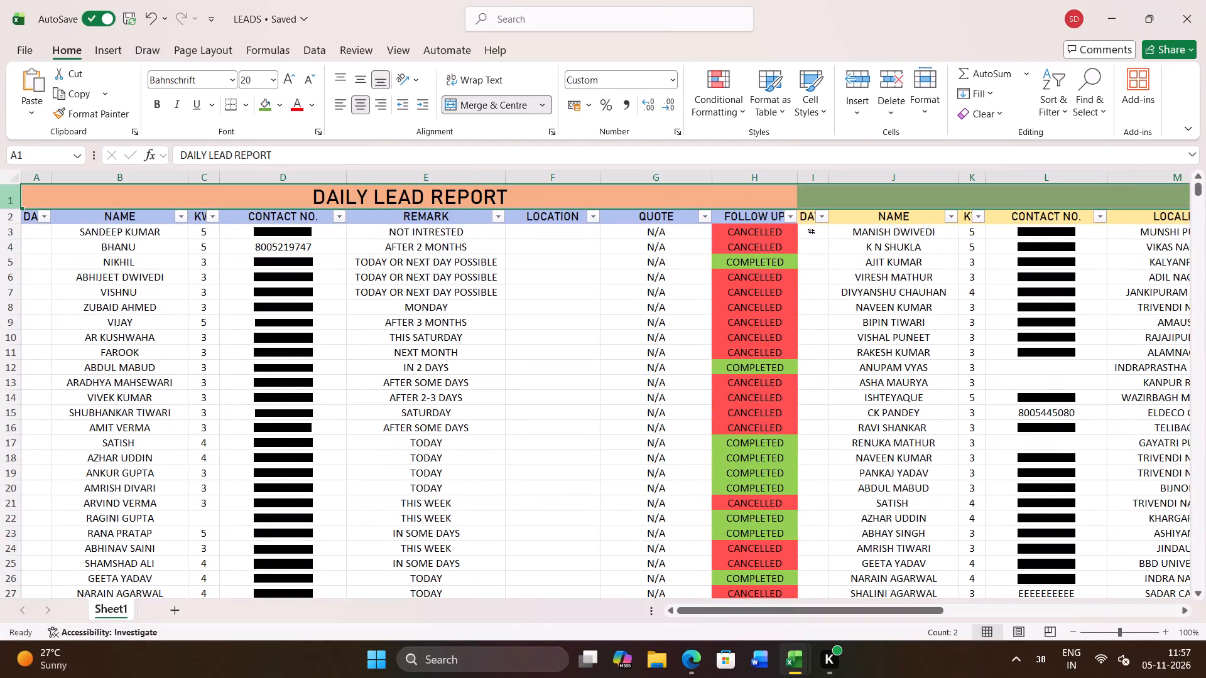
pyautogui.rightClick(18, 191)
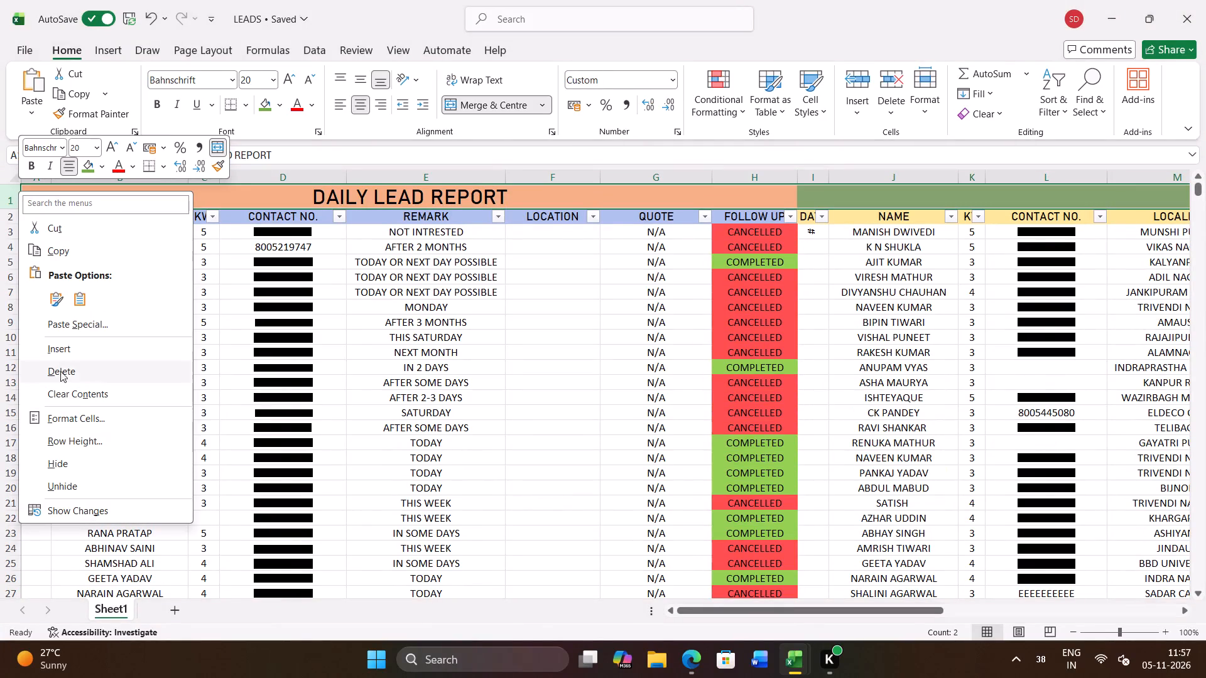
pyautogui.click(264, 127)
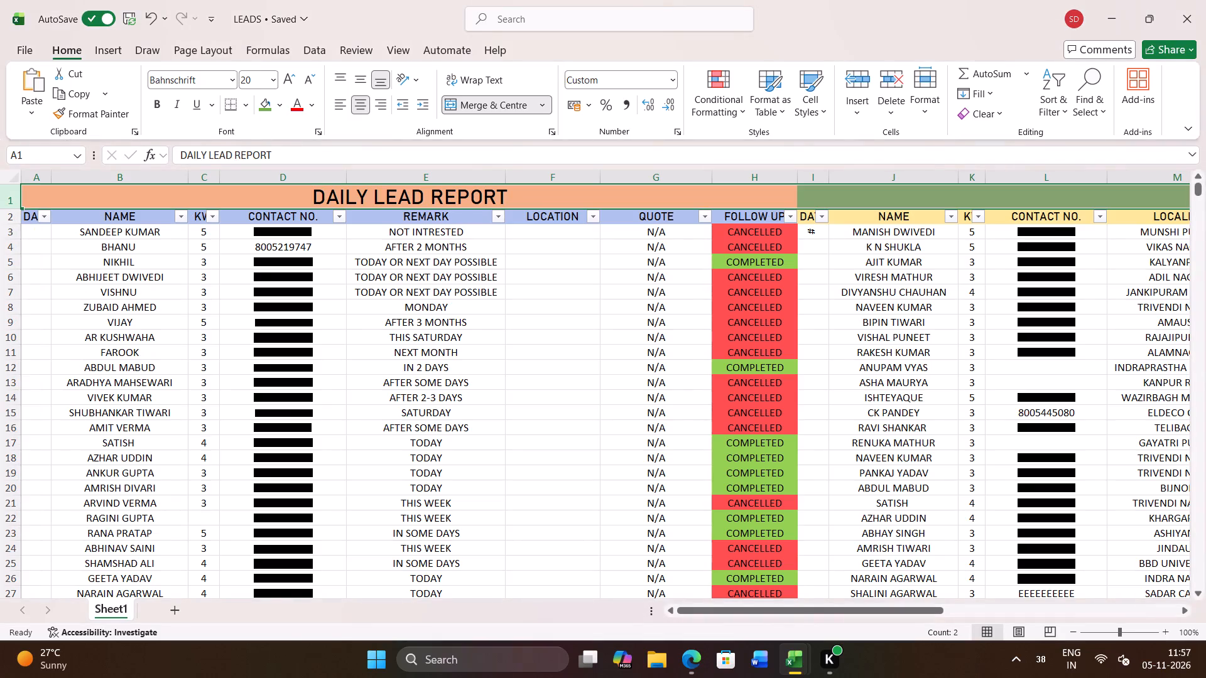
# Select the report's title and column heading rows, rows 1 and 2, and find the sheet protection options.
pyautogui.moveTo(11, 202); pyautogui.dragTo(14, 215)
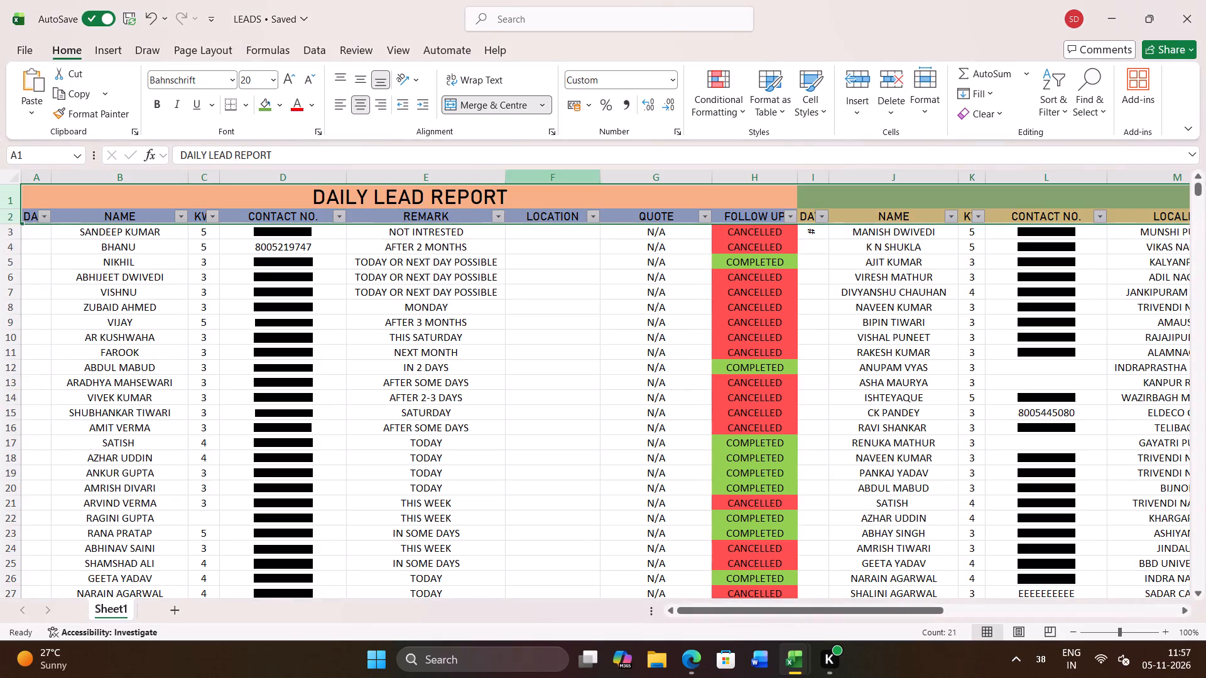
pyautogui.click(73, 306)
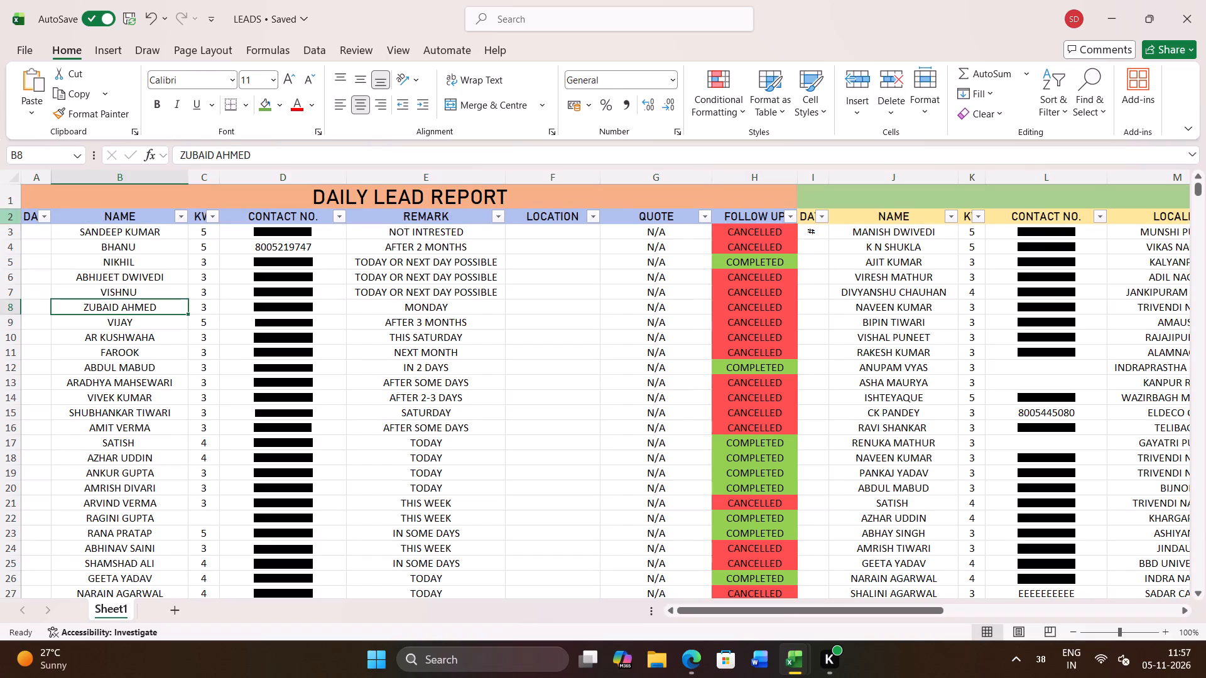
pyautogui.click(14, 218)
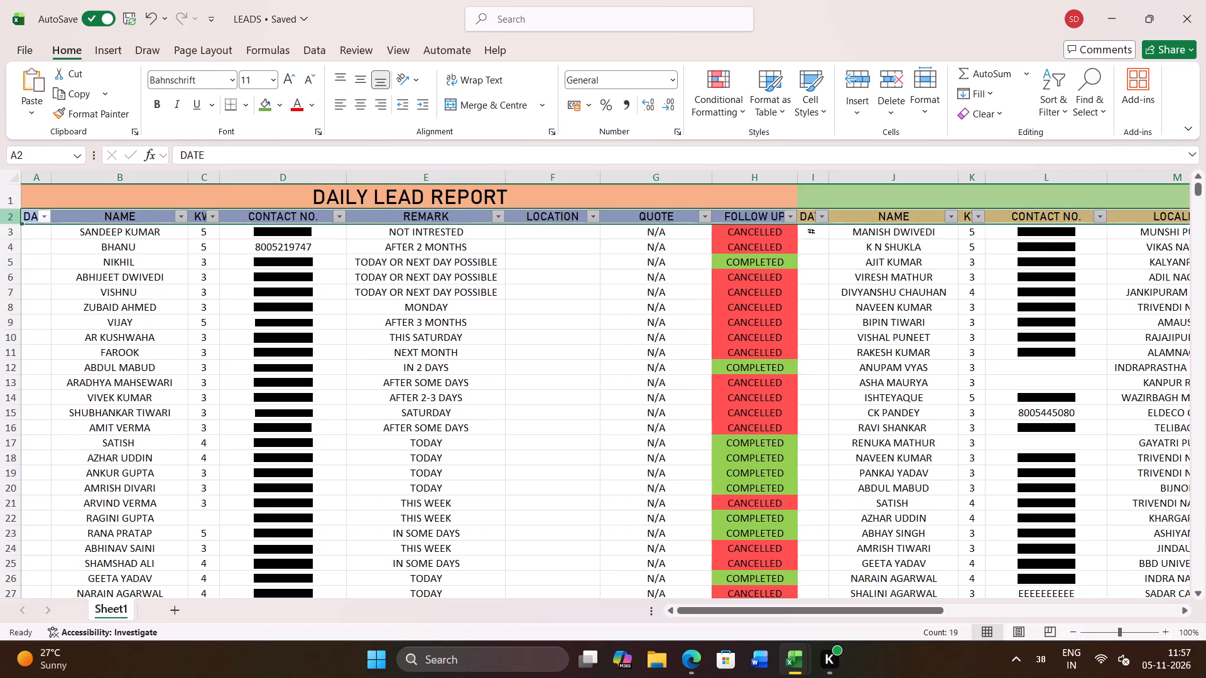
pyautogui.click(14, 206)
pyautogui.moveTo(14, 204); pyautogui.dragTo(16, 217)
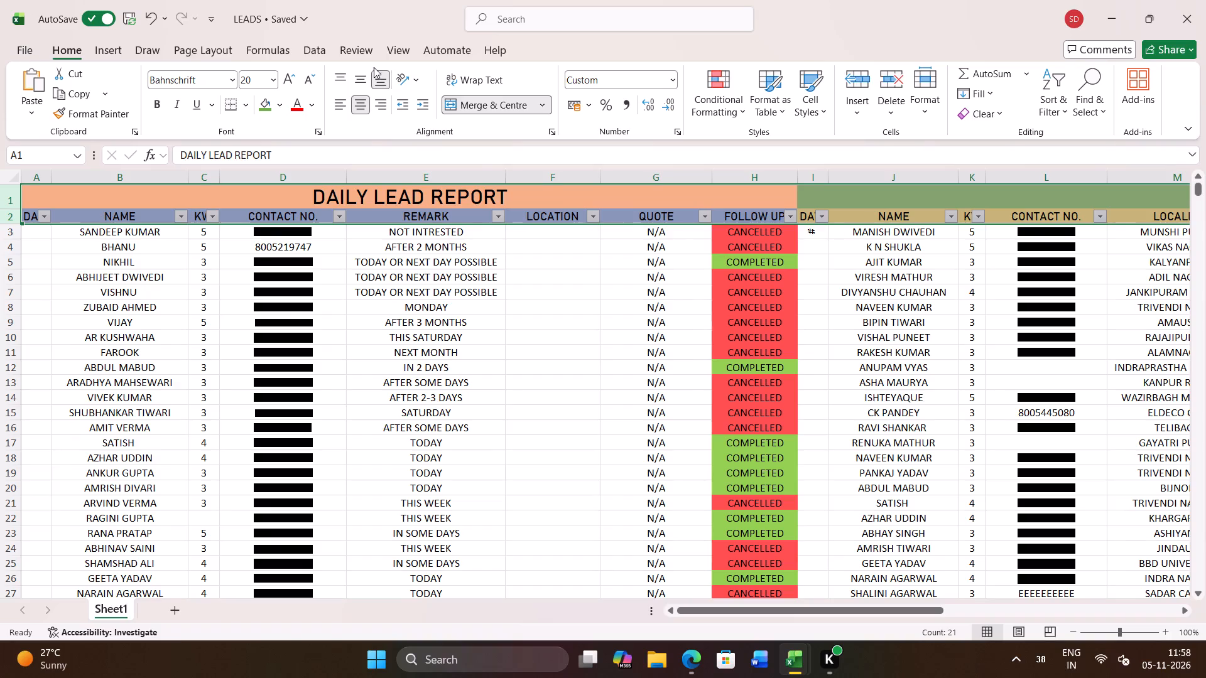
pyautogui.click(358, 55)
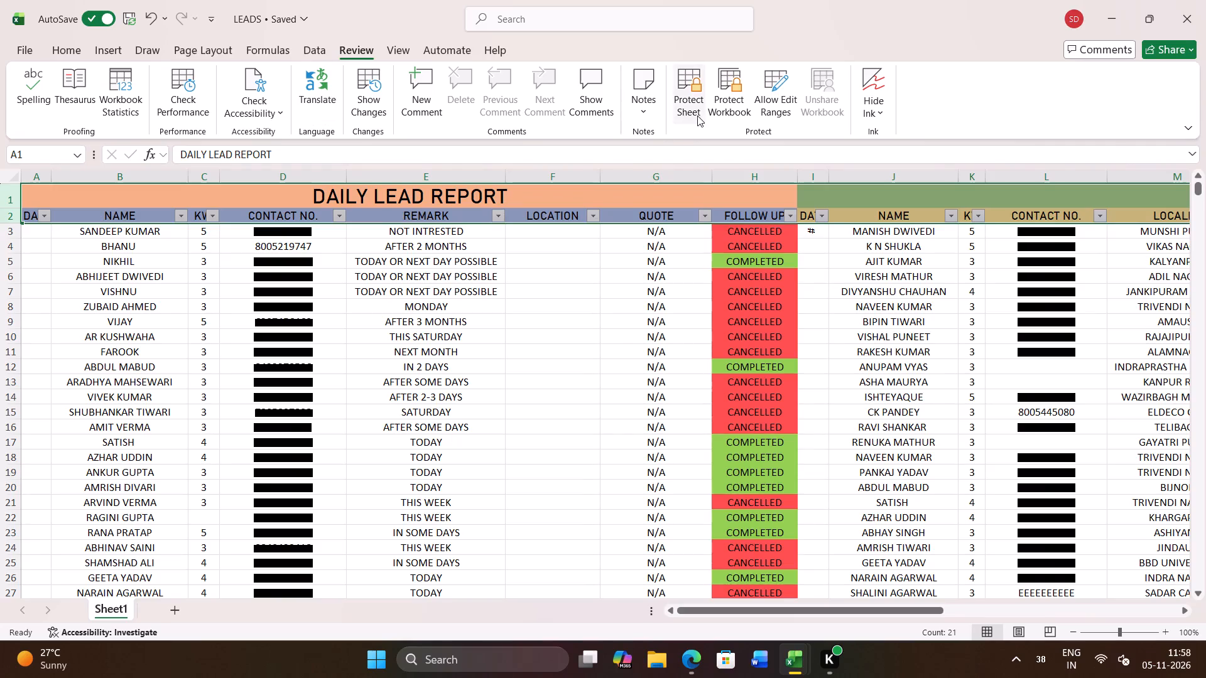
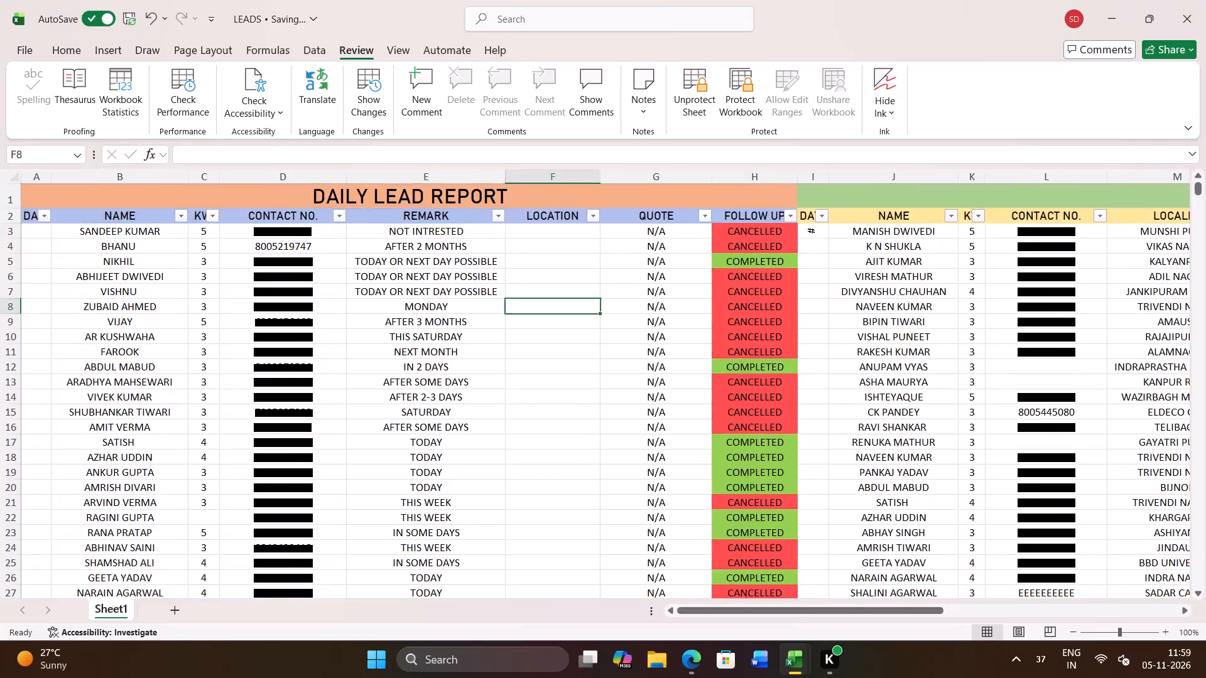
# Undo the last change made in the lead report sheet.
pyautogui.scroll(-17, 552, 322)
pyautogui.scroll(20, 552, 323)
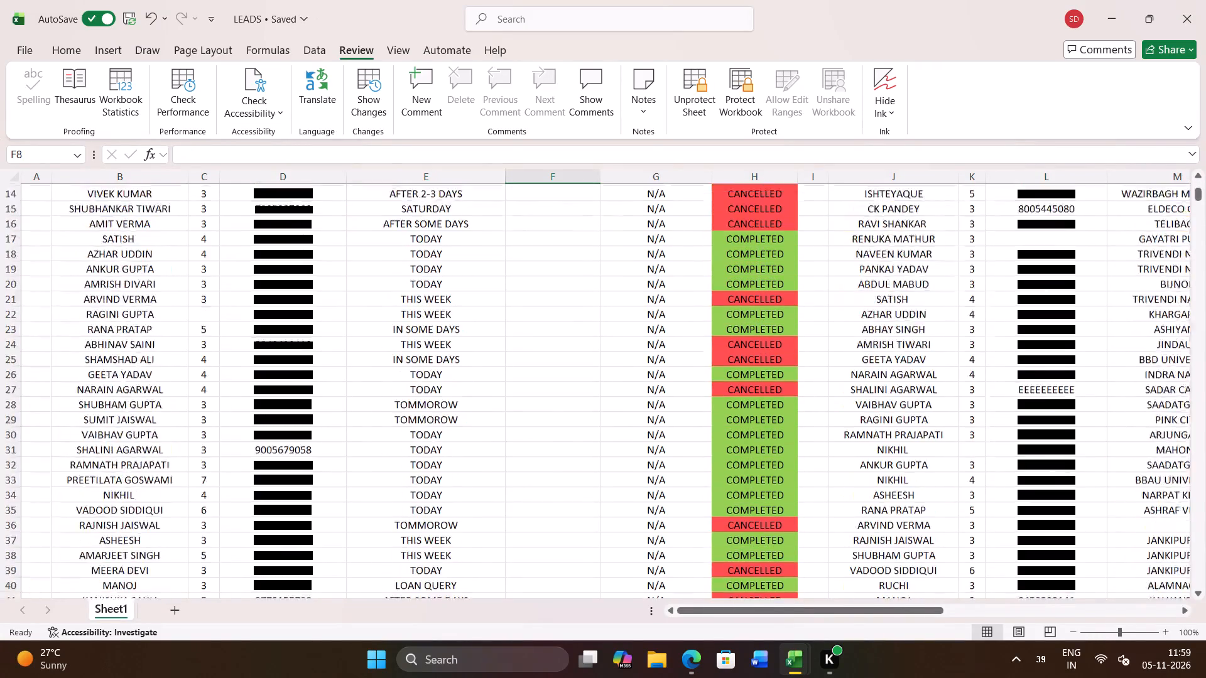
pyautogui.scroll(2, 553, 323)
pyautogui.hotkey('ctrl', 'z')
# Select the REMARK column heading cell in row 2 of the daily lead report.
pyautogui.scroll(12, 535, 323)
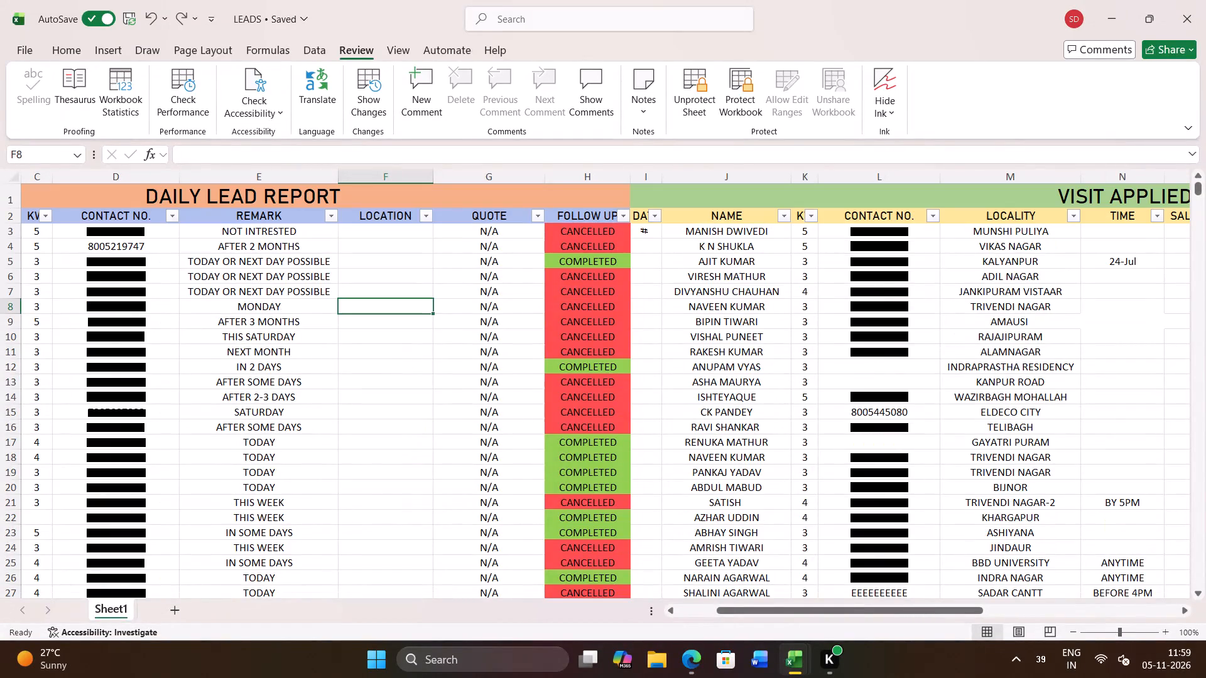
pyautogui.click(283, 215)
pyautogui.click(276, 208)
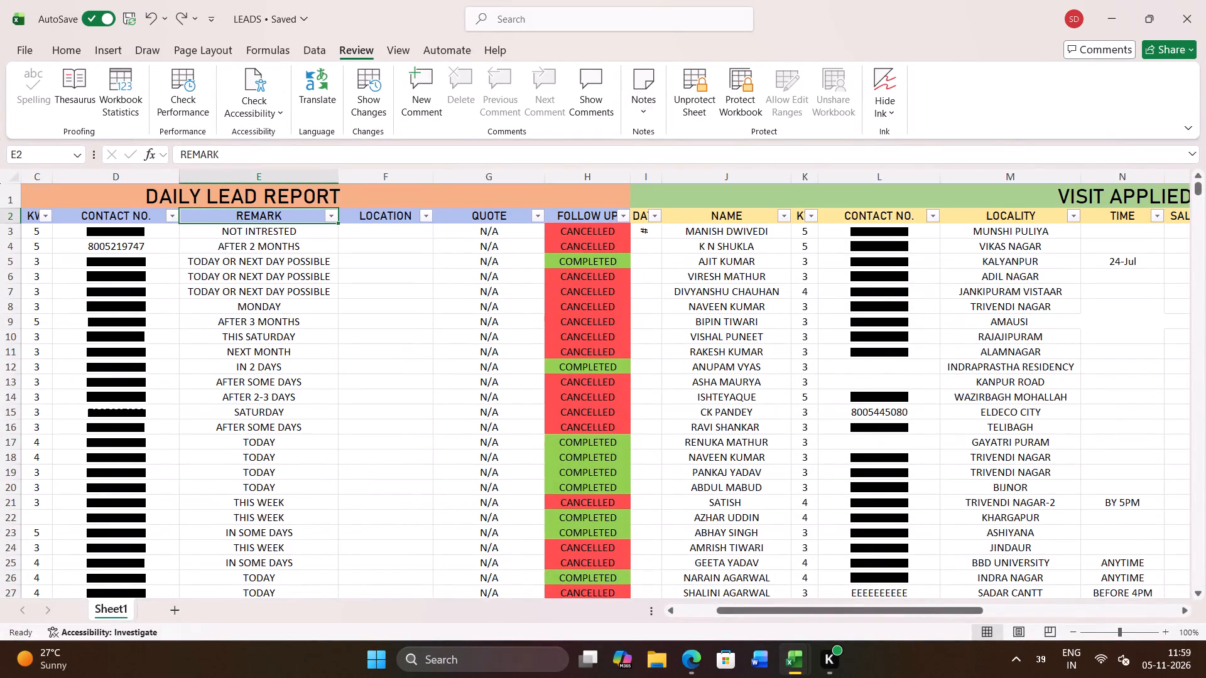
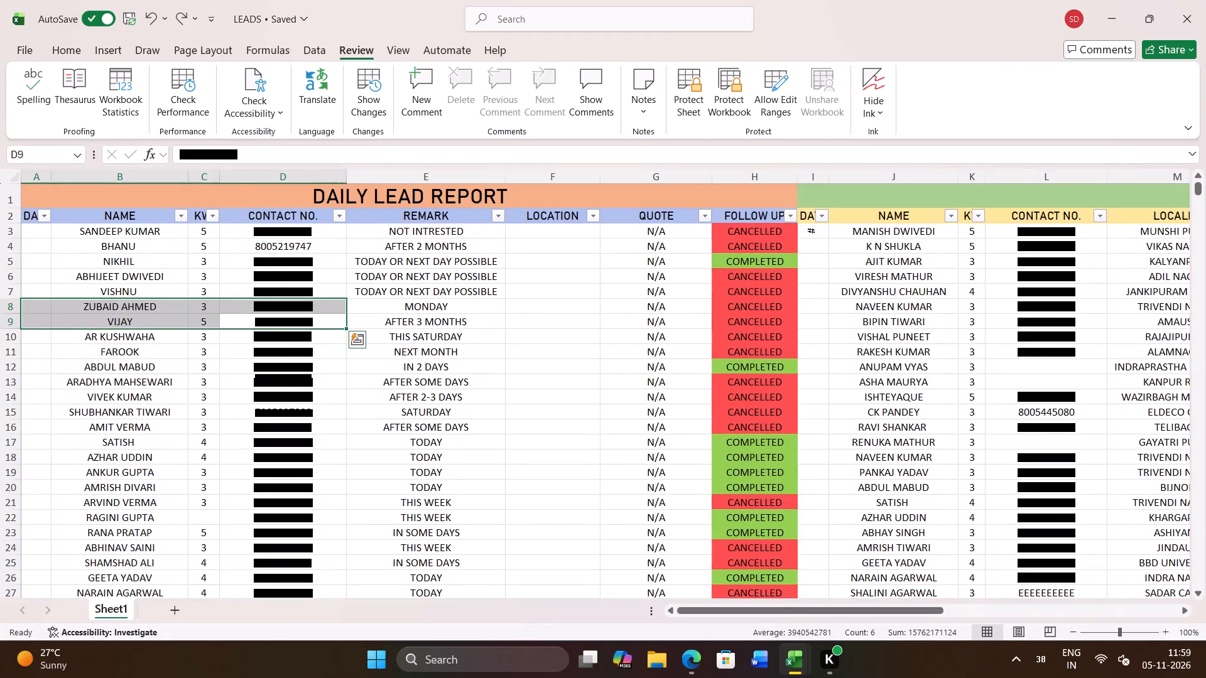
# Undo the last change and return from the SUPPLY workbook to the LEADS workbook.
pyautogui.hotkey('ctrl', 'z')
pyautogui.scroll(8, 110, 336)
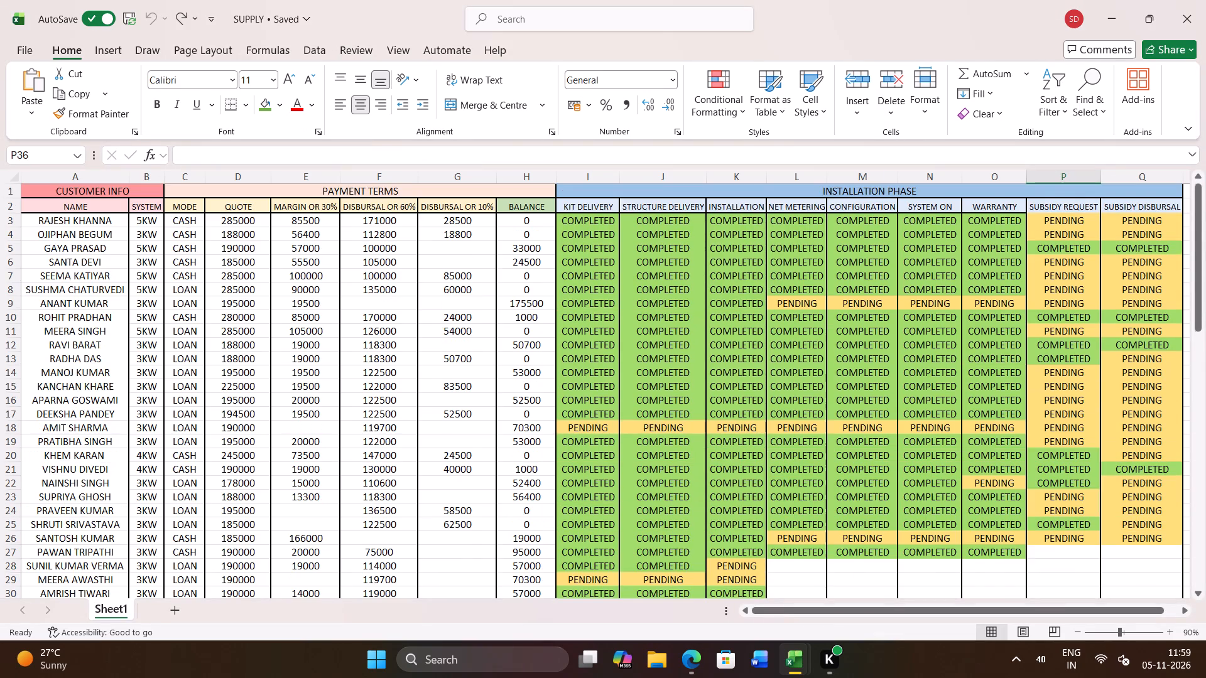
pyautogui.scroll(6, 110, 336)
pyautogui.moveTo(791, 611); pyautogui.dragTo(627, 610)
pyautogui.click(856, 568)
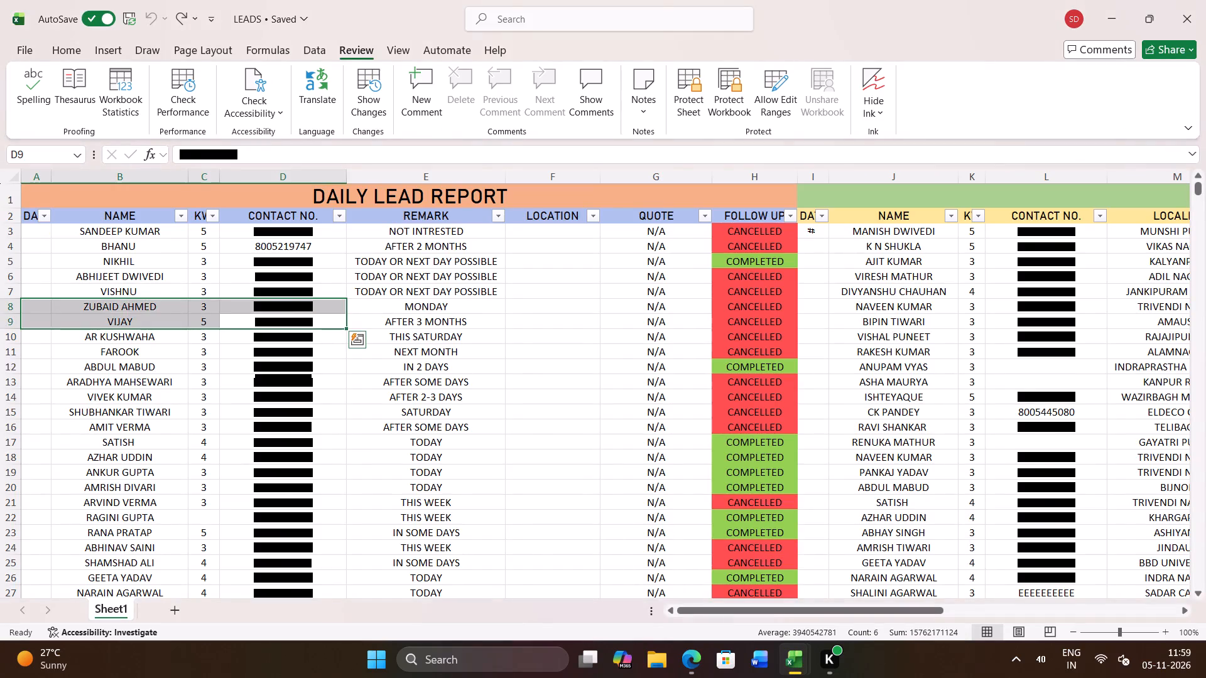
# Widen the DATE column A of the daily lead report slightly.
pyautogui.click(50, 206)
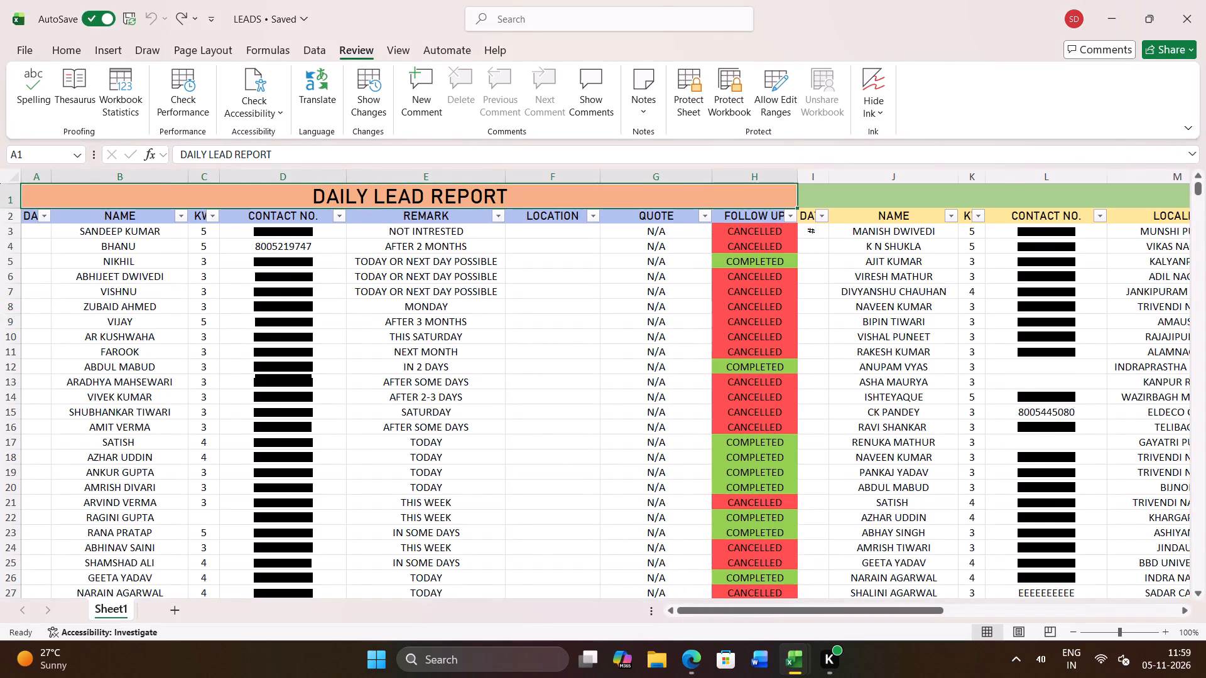
pyautogui.moveTo(52, 169); pyautogui.dragTo(76, 171)
pyautogui.moveTo(76, 171); pyautogui.dragTo(60, 173)
pyautogui.click(60, 173)
pyautogui.click(46, 297)
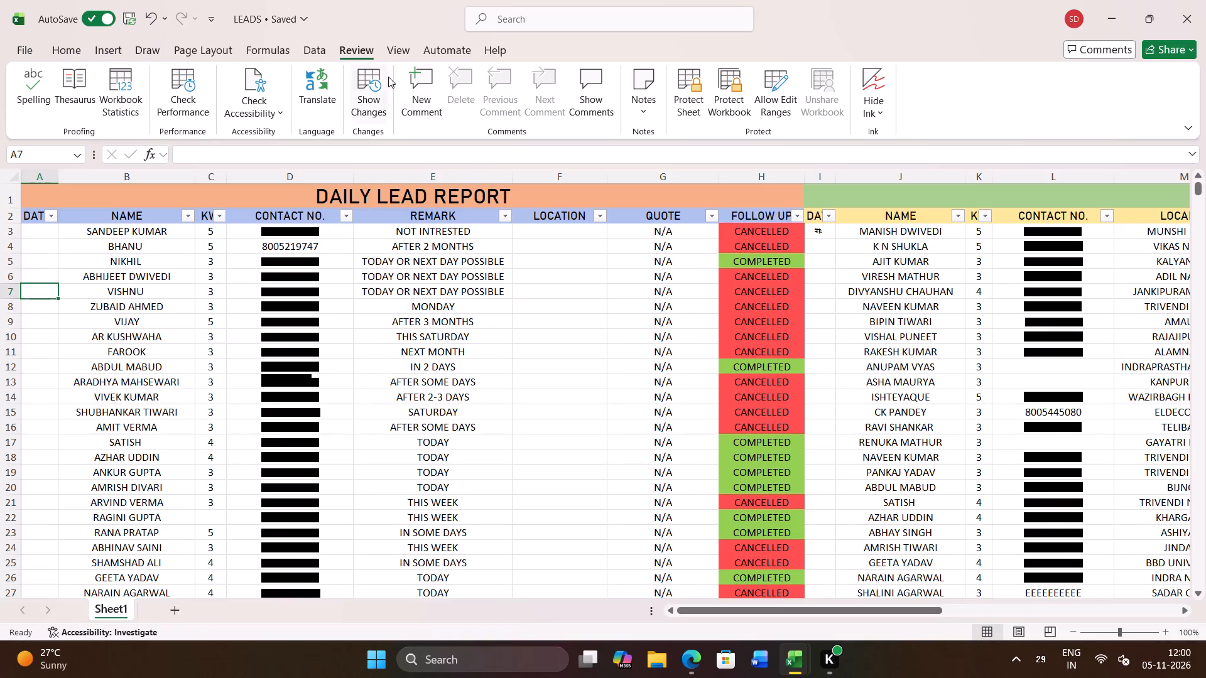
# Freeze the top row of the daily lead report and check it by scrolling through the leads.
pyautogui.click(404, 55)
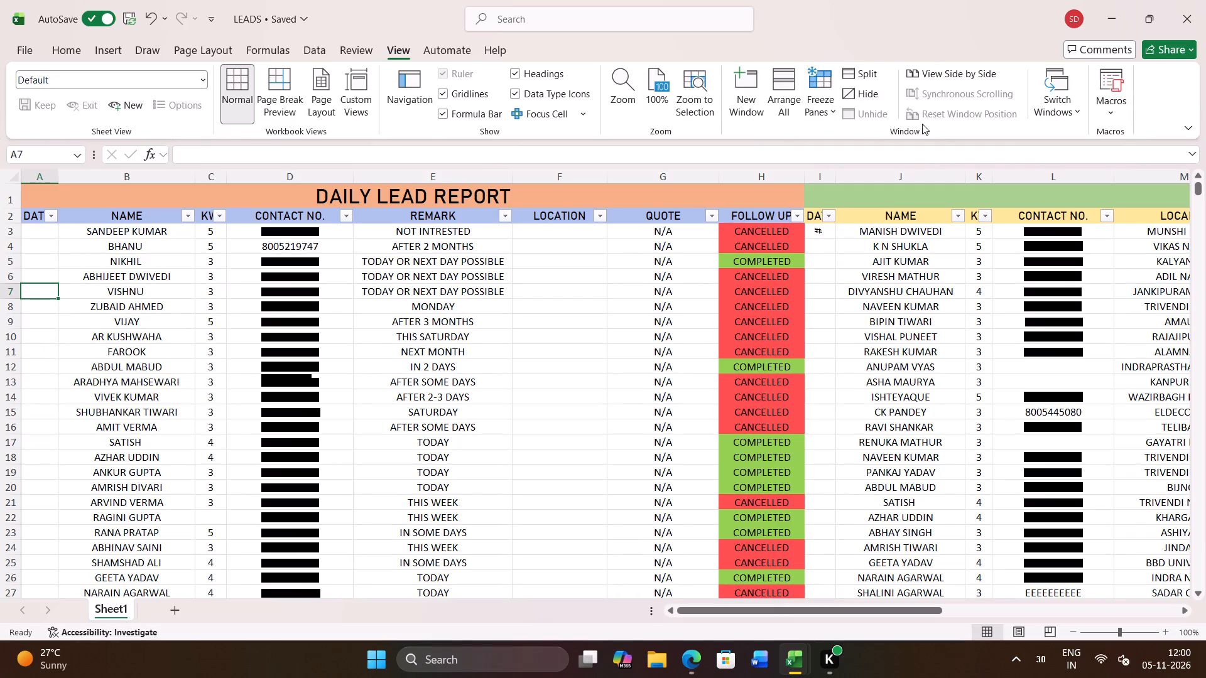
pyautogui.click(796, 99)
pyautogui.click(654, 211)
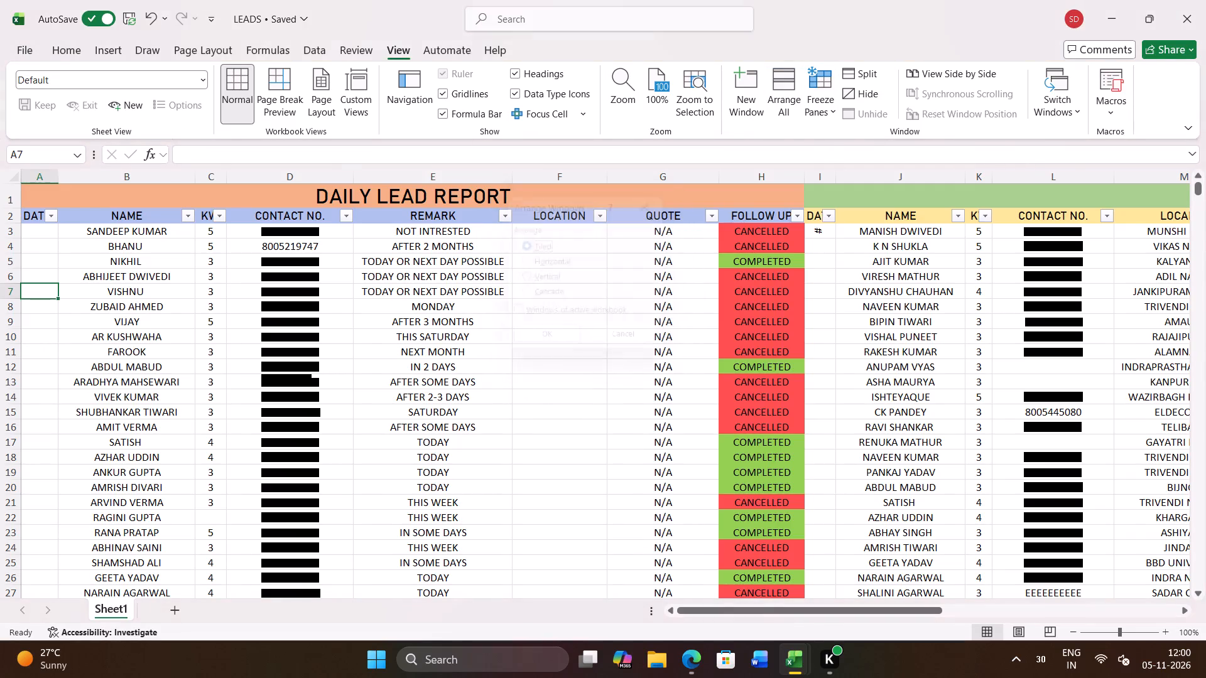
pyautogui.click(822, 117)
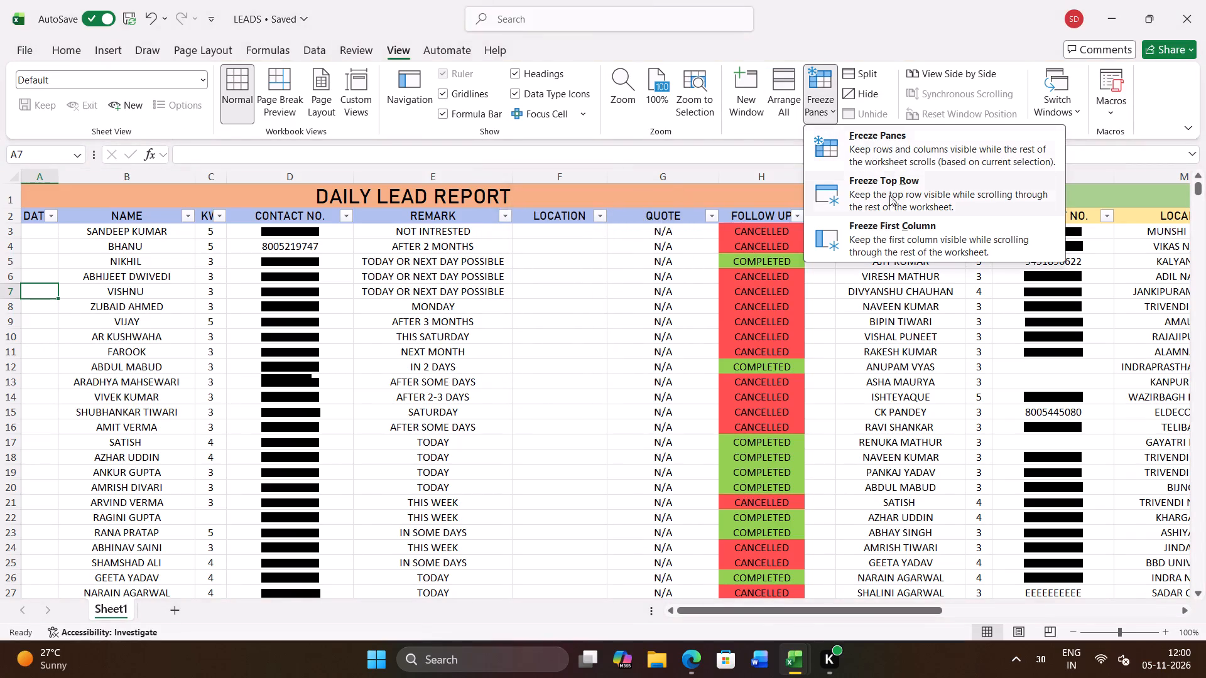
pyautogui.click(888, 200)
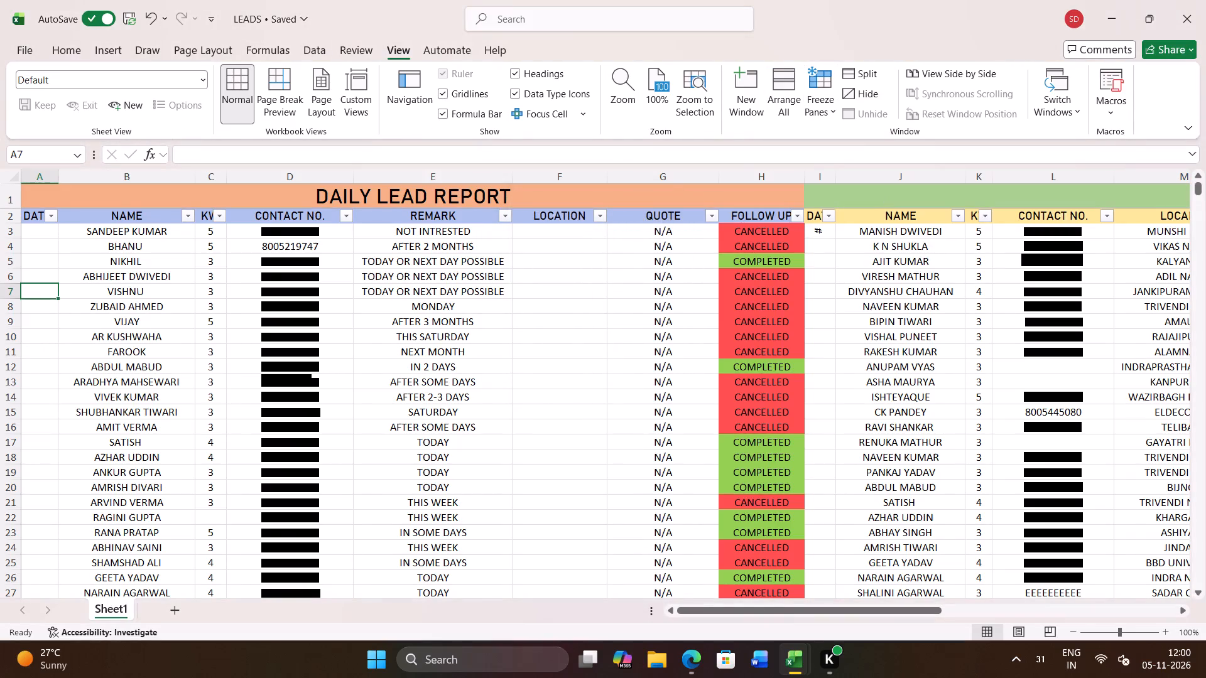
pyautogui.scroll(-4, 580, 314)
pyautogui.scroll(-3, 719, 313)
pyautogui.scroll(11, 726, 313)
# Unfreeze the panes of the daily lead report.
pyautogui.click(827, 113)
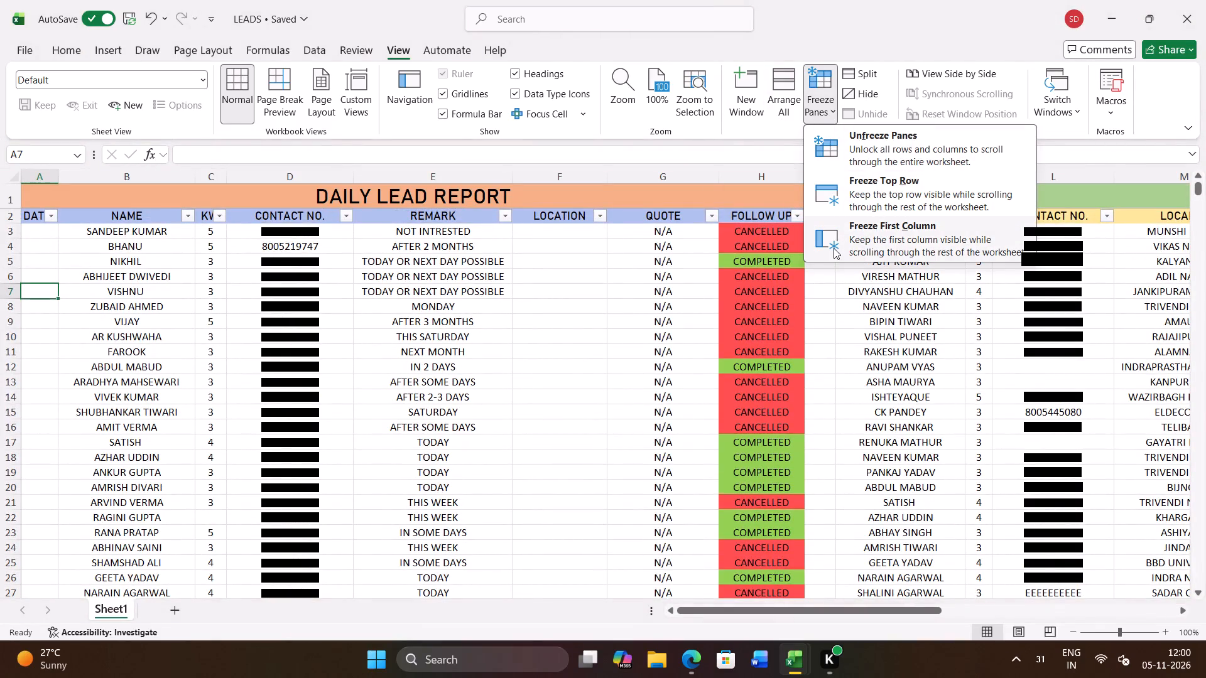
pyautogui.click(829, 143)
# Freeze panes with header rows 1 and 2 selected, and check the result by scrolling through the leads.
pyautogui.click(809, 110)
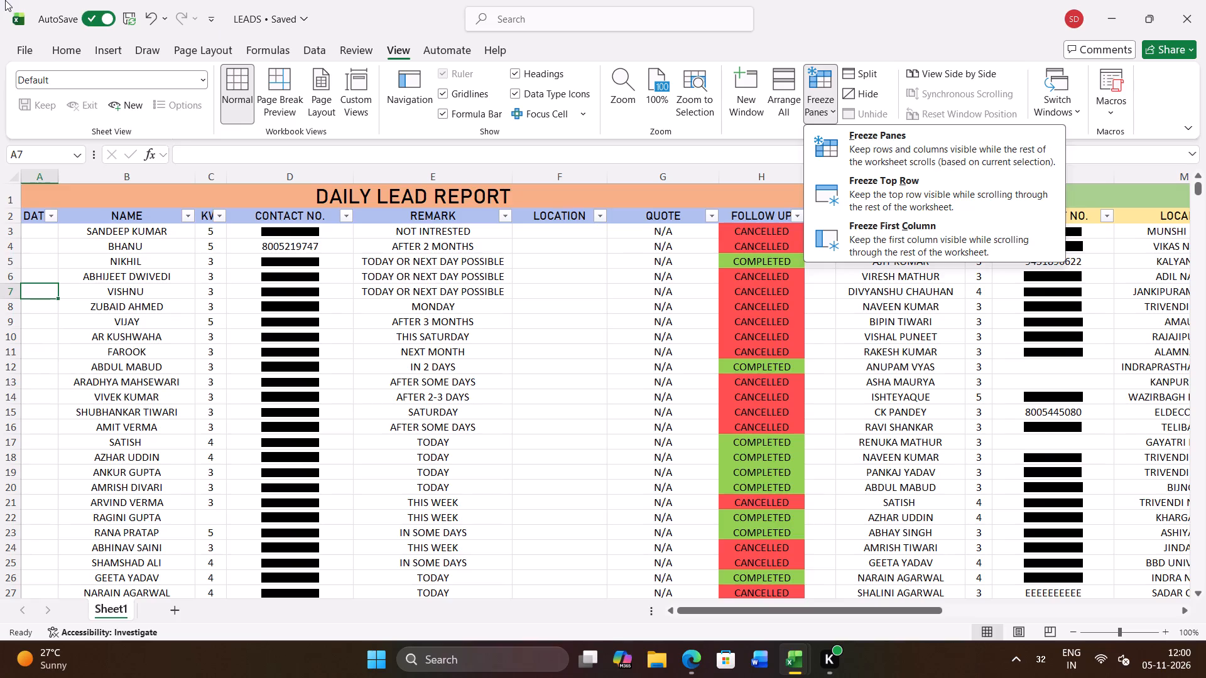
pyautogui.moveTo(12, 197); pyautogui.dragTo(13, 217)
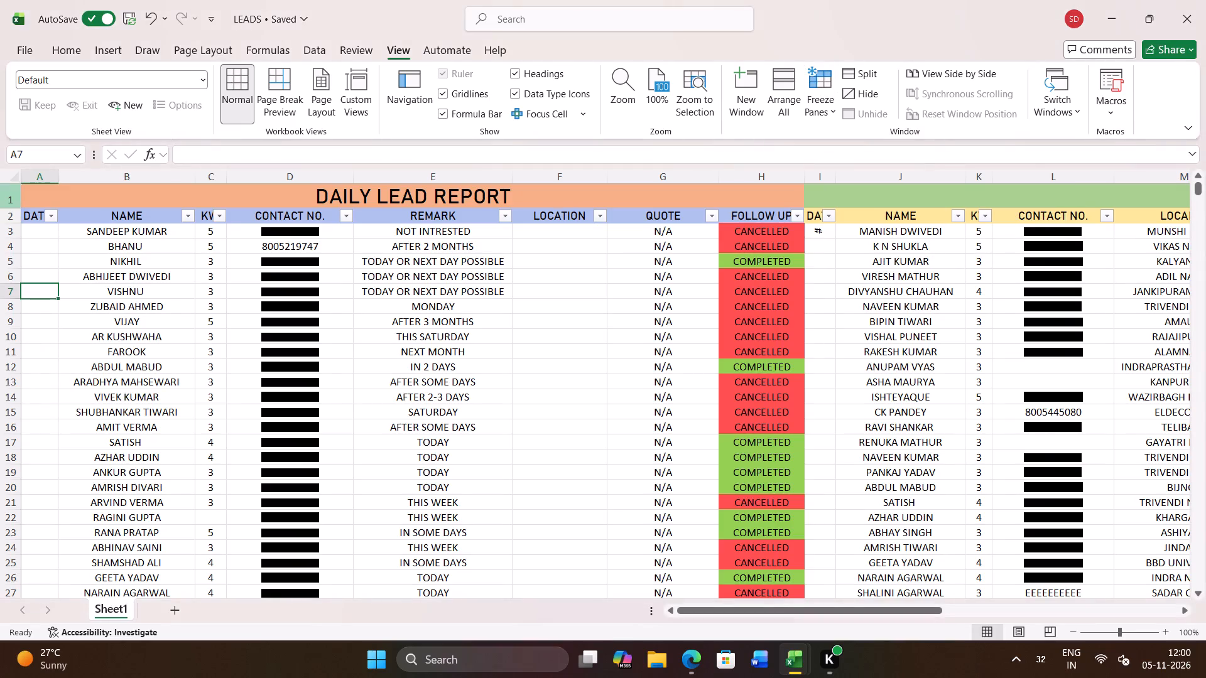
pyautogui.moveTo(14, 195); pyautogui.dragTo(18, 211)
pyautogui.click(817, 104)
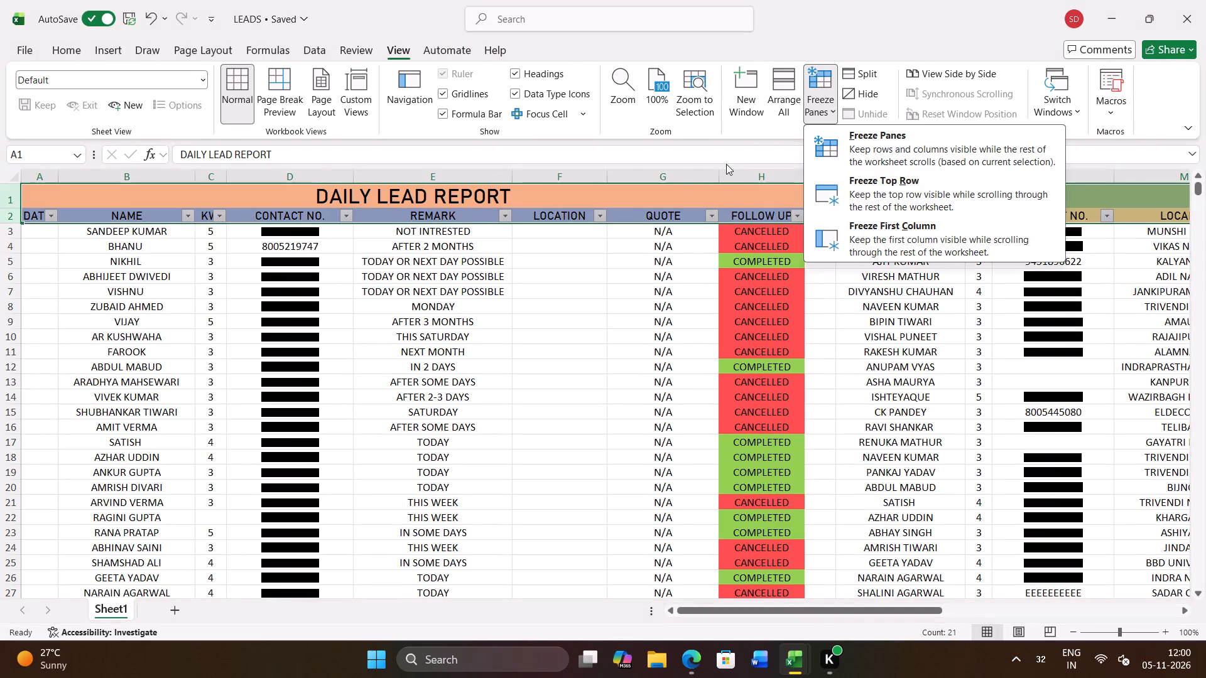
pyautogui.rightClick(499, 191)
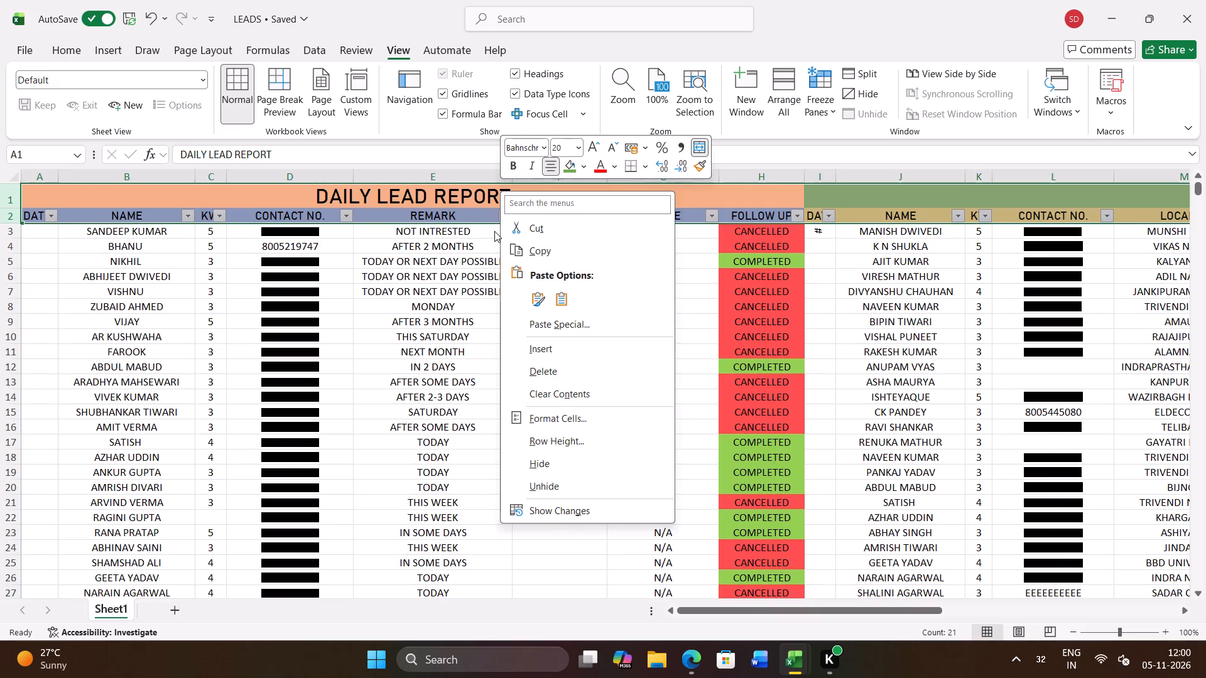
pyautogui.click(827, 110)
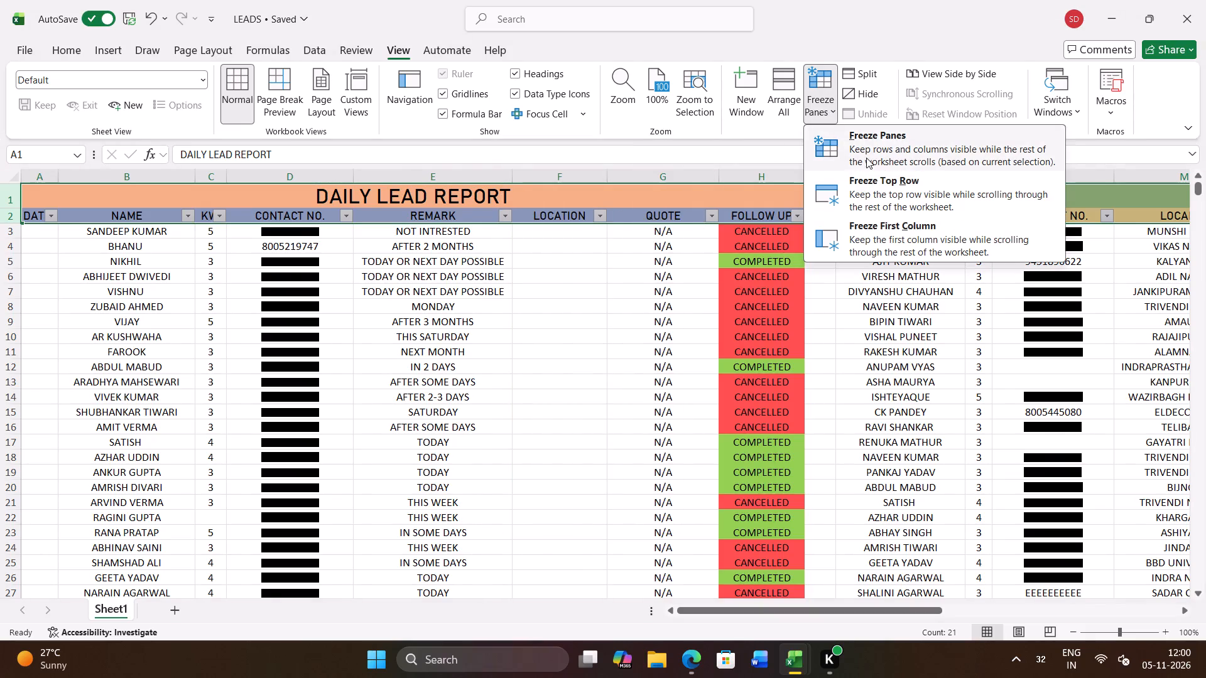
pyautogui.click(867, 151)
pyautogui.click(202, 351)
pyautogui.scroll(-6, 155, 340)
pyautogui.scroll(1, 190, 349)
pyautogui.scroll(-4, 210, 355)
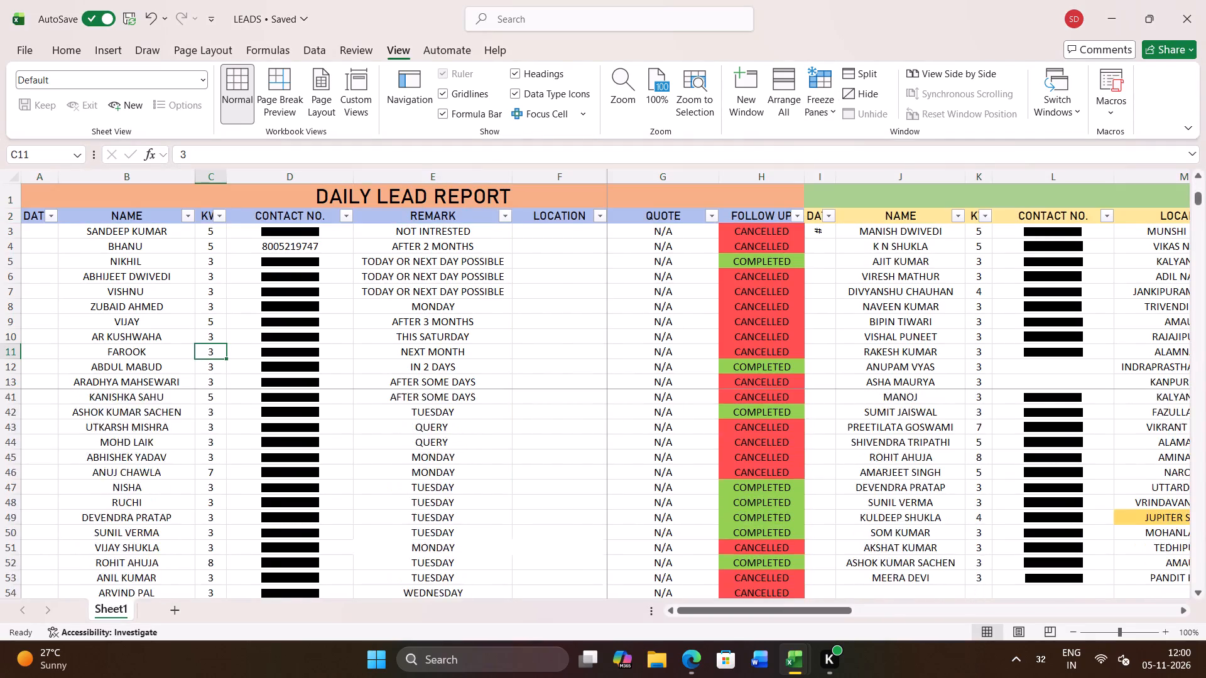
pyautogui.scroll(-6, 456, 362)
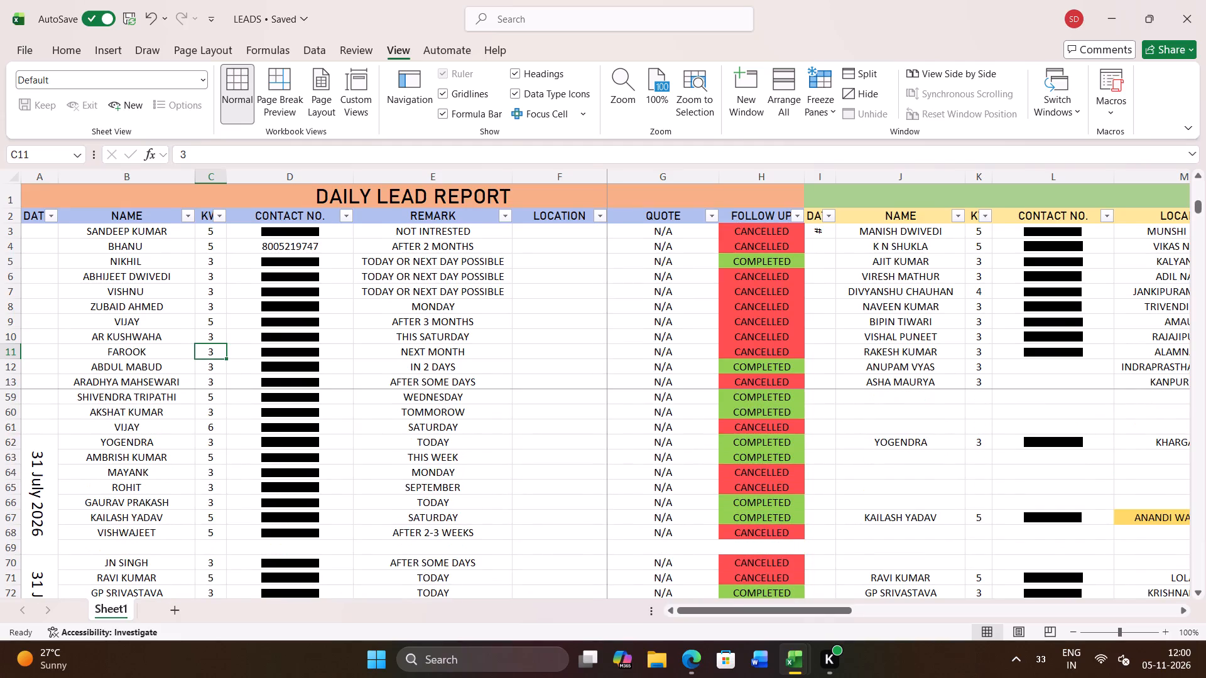
# Undo the most recent width adjustments of the DATE column A.
pyautogui.hotkey('ctrl', 'z')
pyautogui.scroll(20, 68, 307)
pyautogui.scroll(2, 68, 307)
pyautogui.hotkey('ctrl', 'z')
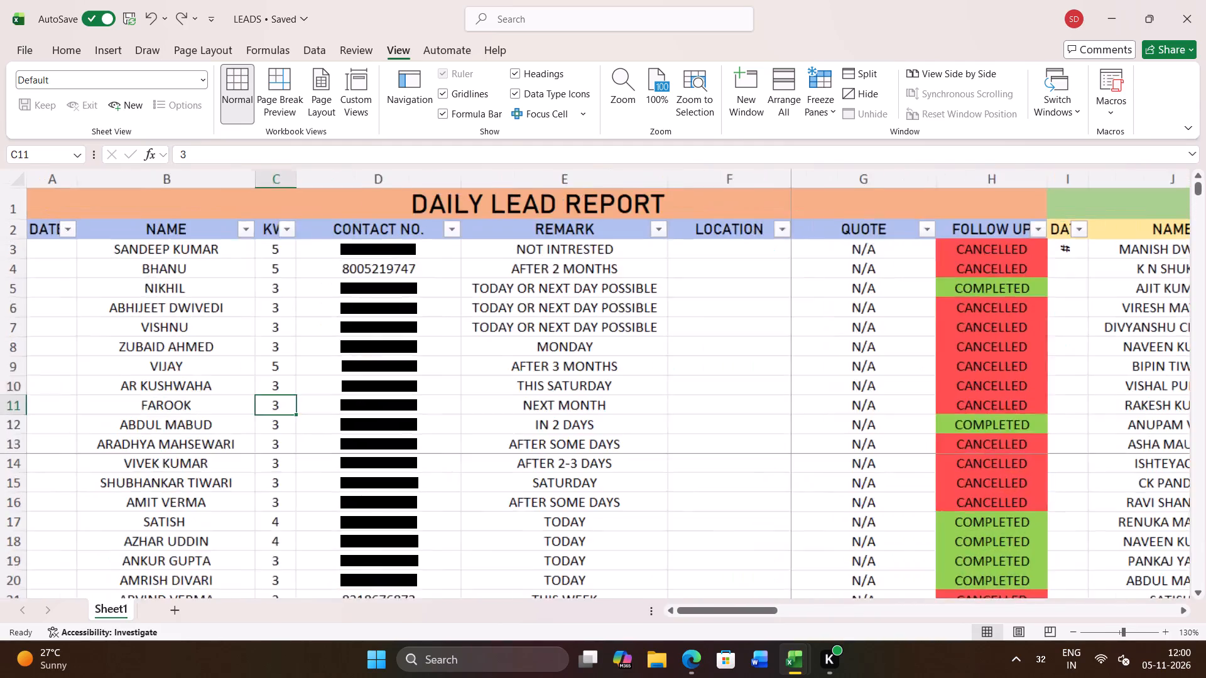
pyautogui.scroll(5, 249, 350)
pyautogui.hotkey('ctrl', 'z')
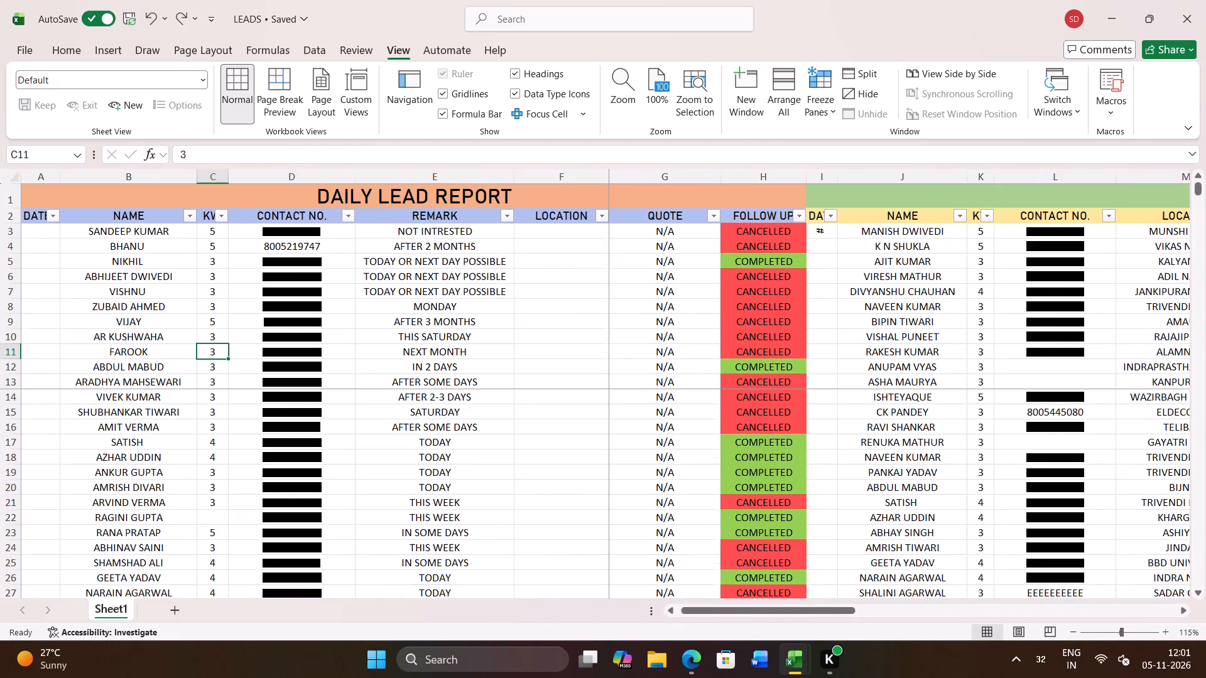
pyautogui.hotkey('ctrl', 'z')
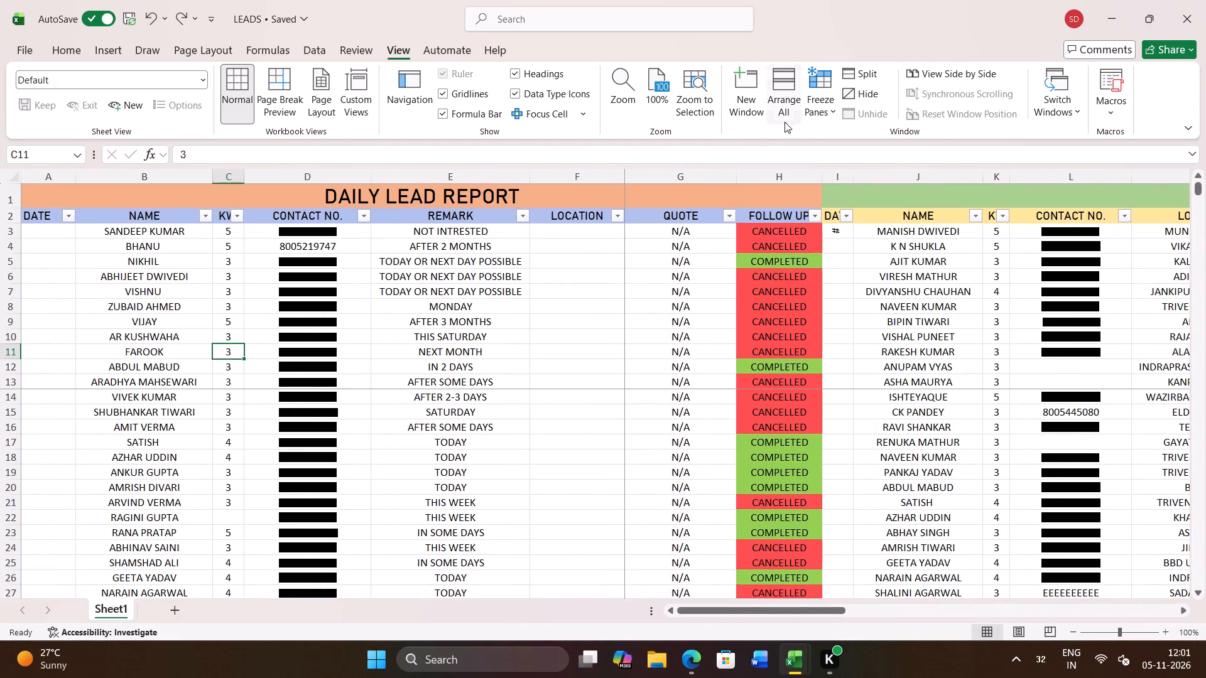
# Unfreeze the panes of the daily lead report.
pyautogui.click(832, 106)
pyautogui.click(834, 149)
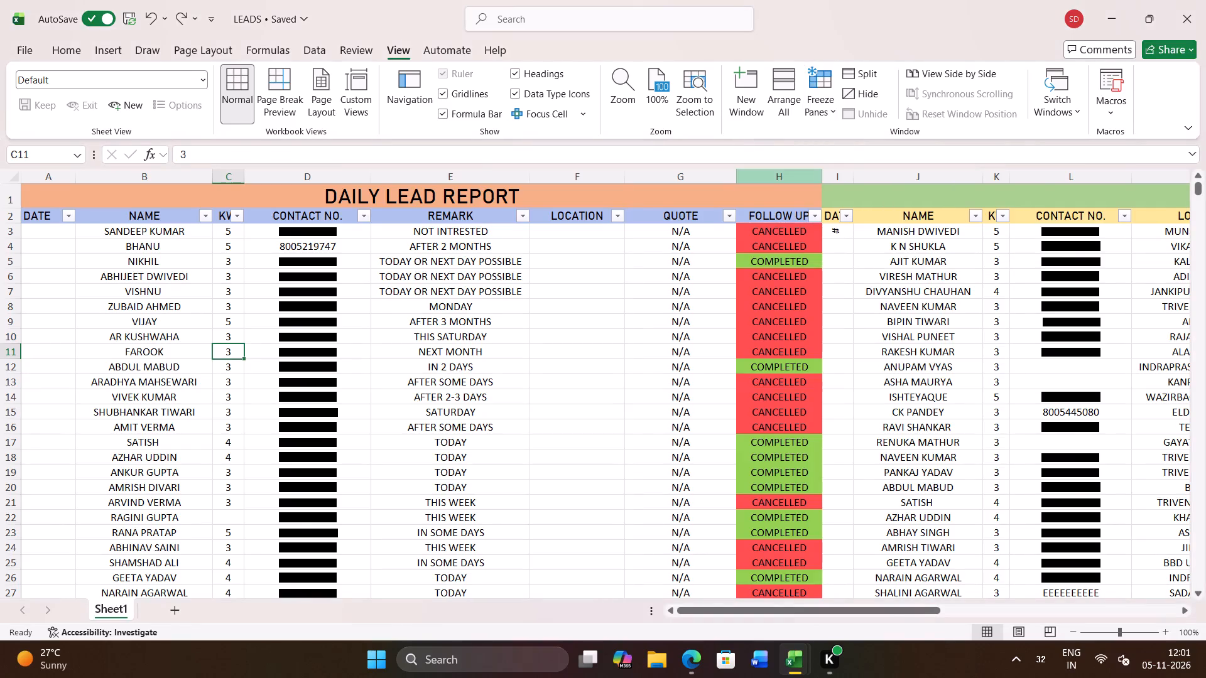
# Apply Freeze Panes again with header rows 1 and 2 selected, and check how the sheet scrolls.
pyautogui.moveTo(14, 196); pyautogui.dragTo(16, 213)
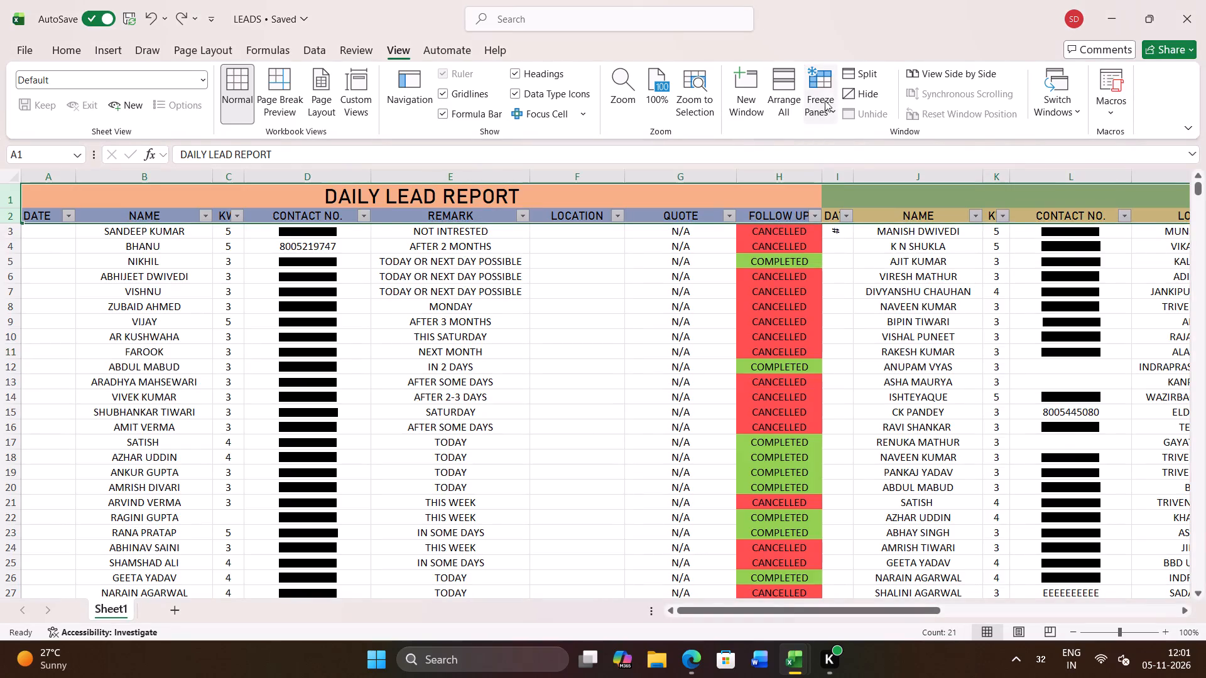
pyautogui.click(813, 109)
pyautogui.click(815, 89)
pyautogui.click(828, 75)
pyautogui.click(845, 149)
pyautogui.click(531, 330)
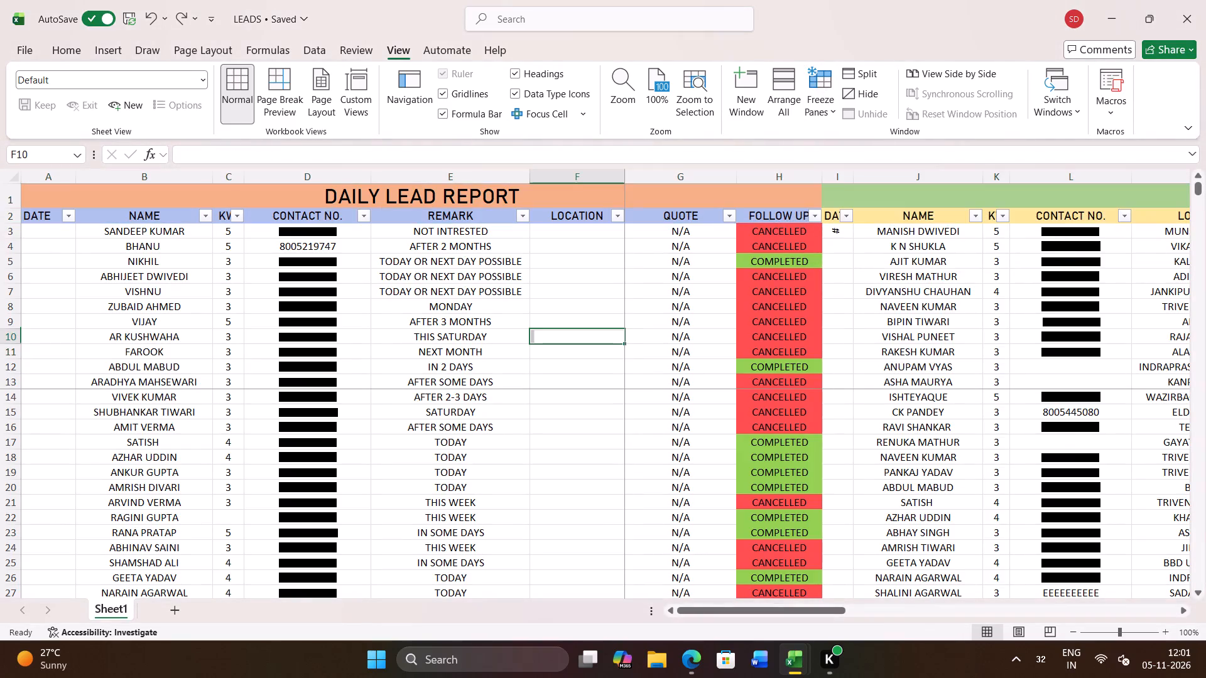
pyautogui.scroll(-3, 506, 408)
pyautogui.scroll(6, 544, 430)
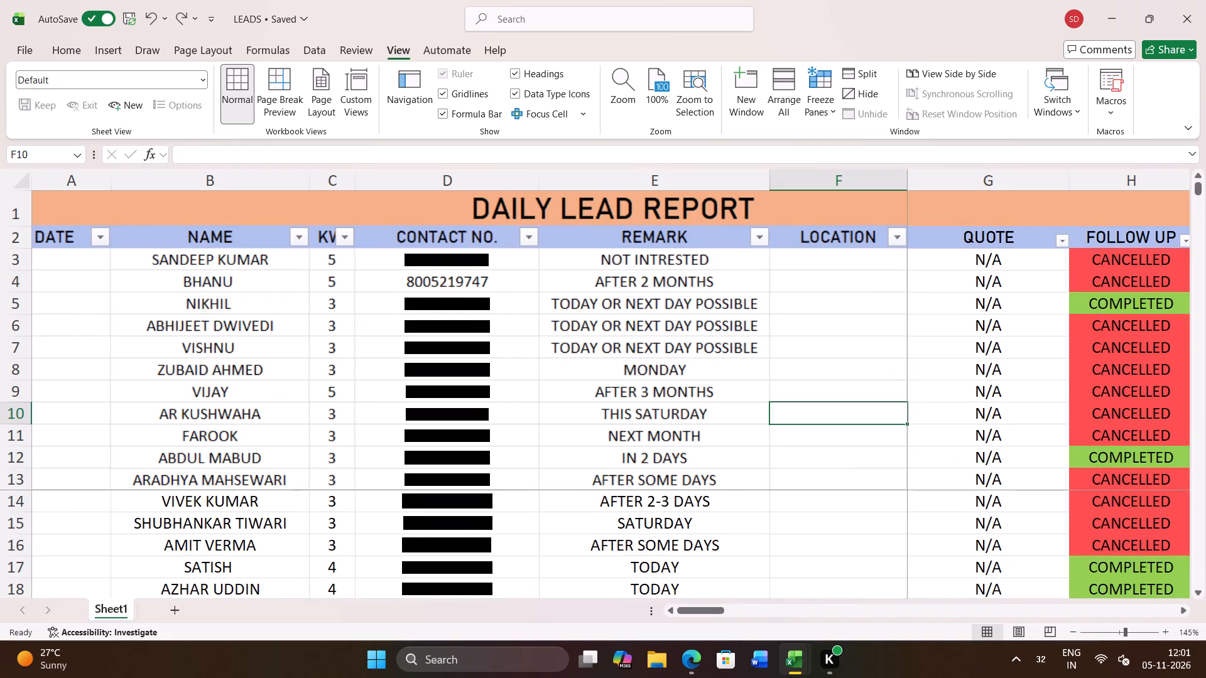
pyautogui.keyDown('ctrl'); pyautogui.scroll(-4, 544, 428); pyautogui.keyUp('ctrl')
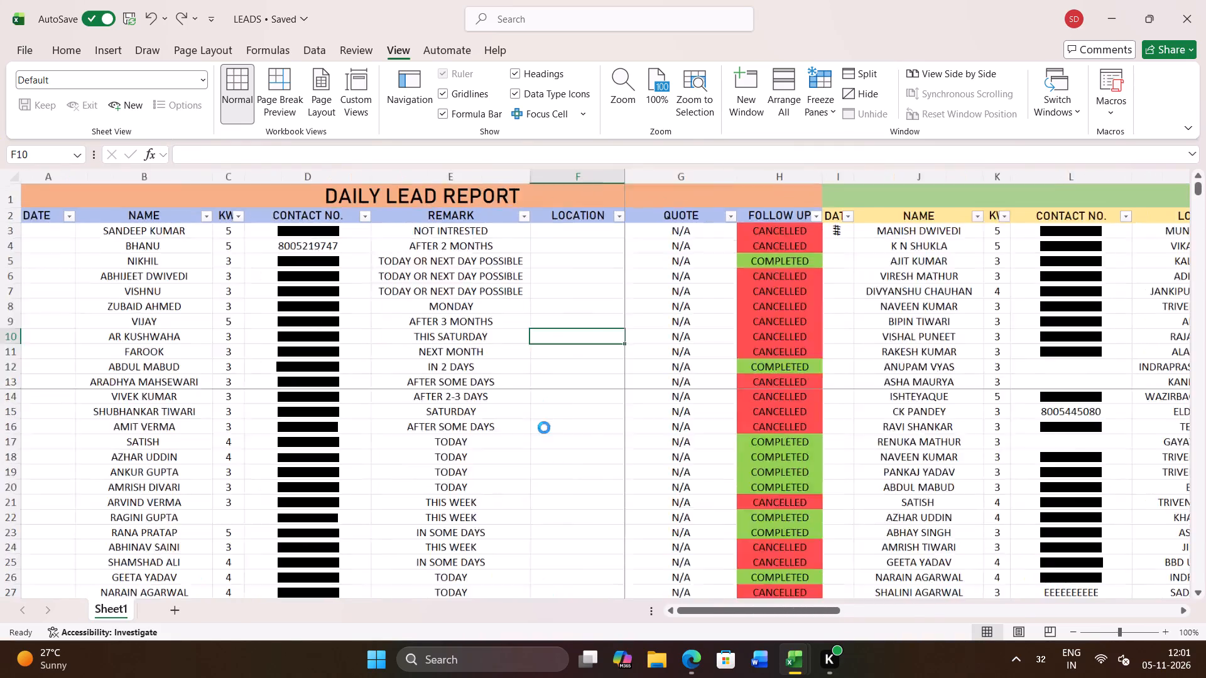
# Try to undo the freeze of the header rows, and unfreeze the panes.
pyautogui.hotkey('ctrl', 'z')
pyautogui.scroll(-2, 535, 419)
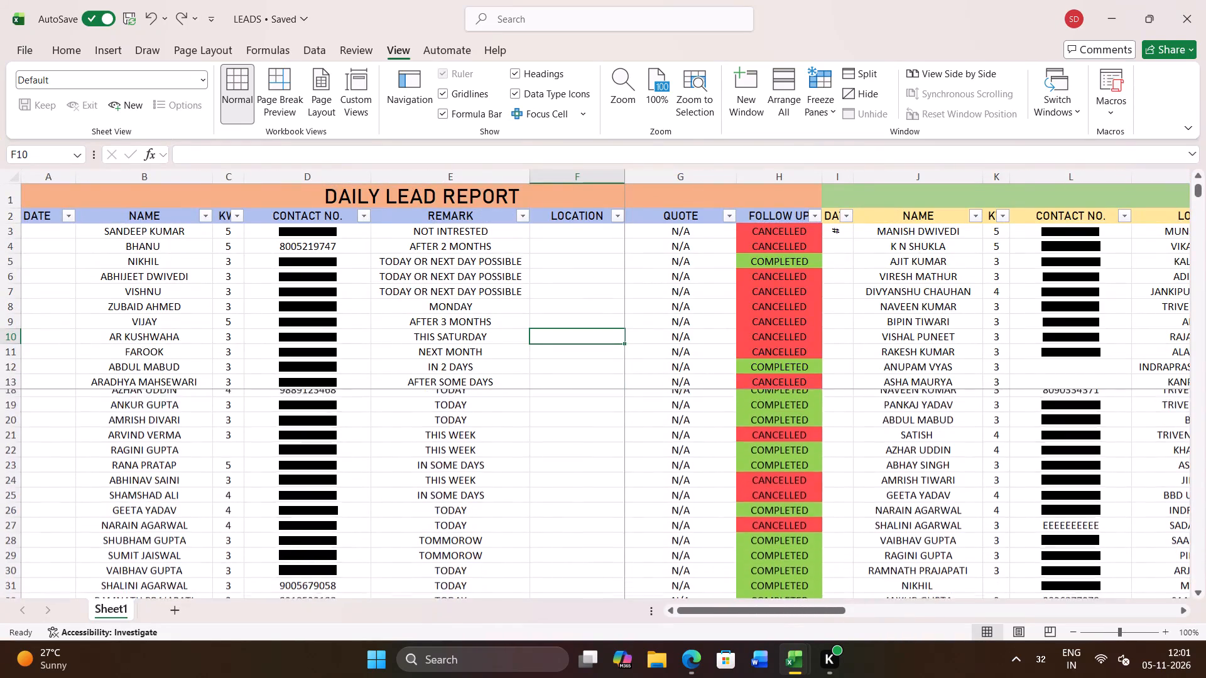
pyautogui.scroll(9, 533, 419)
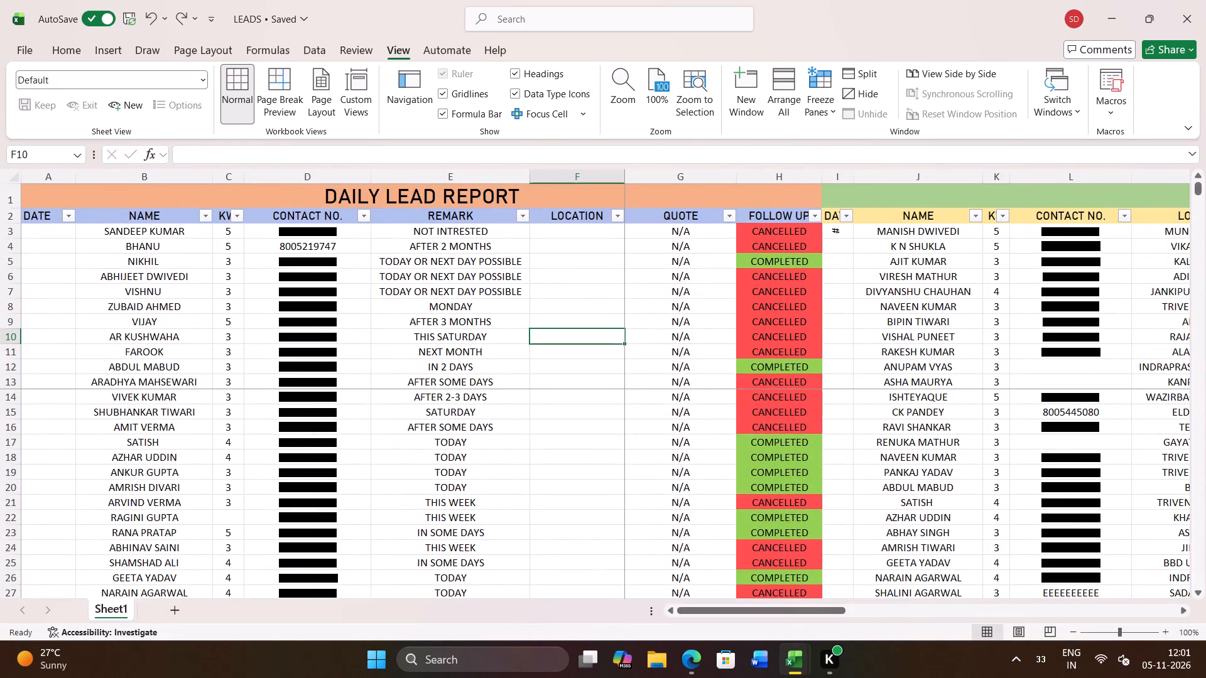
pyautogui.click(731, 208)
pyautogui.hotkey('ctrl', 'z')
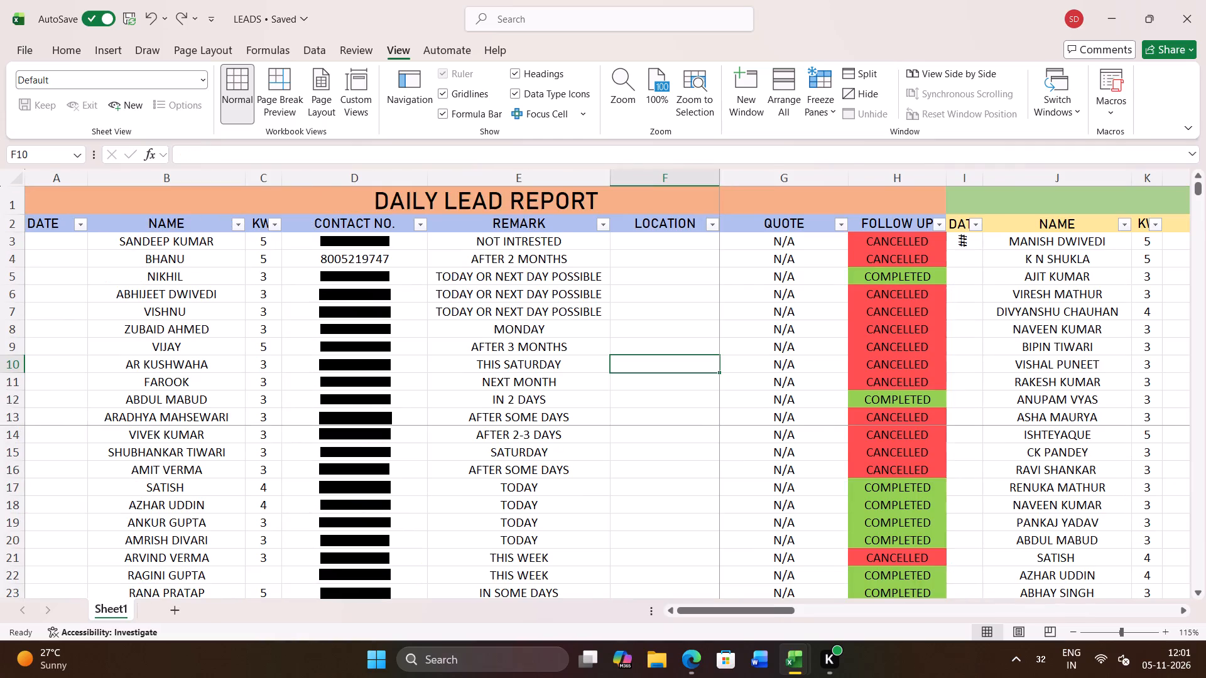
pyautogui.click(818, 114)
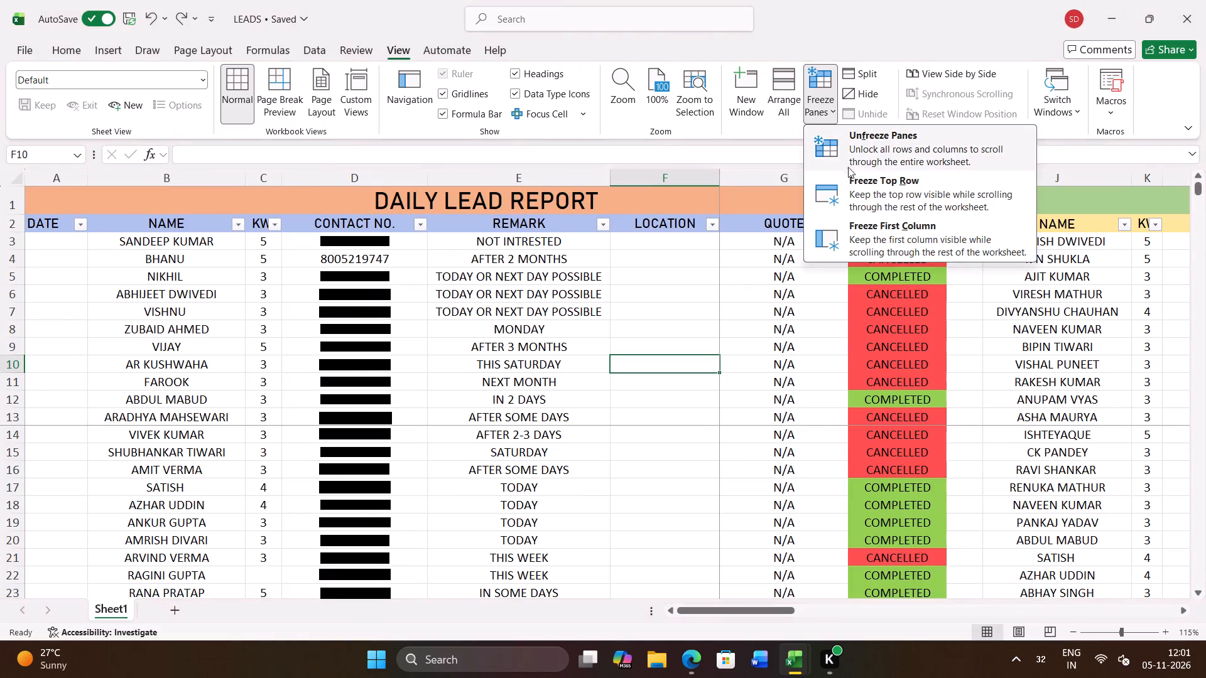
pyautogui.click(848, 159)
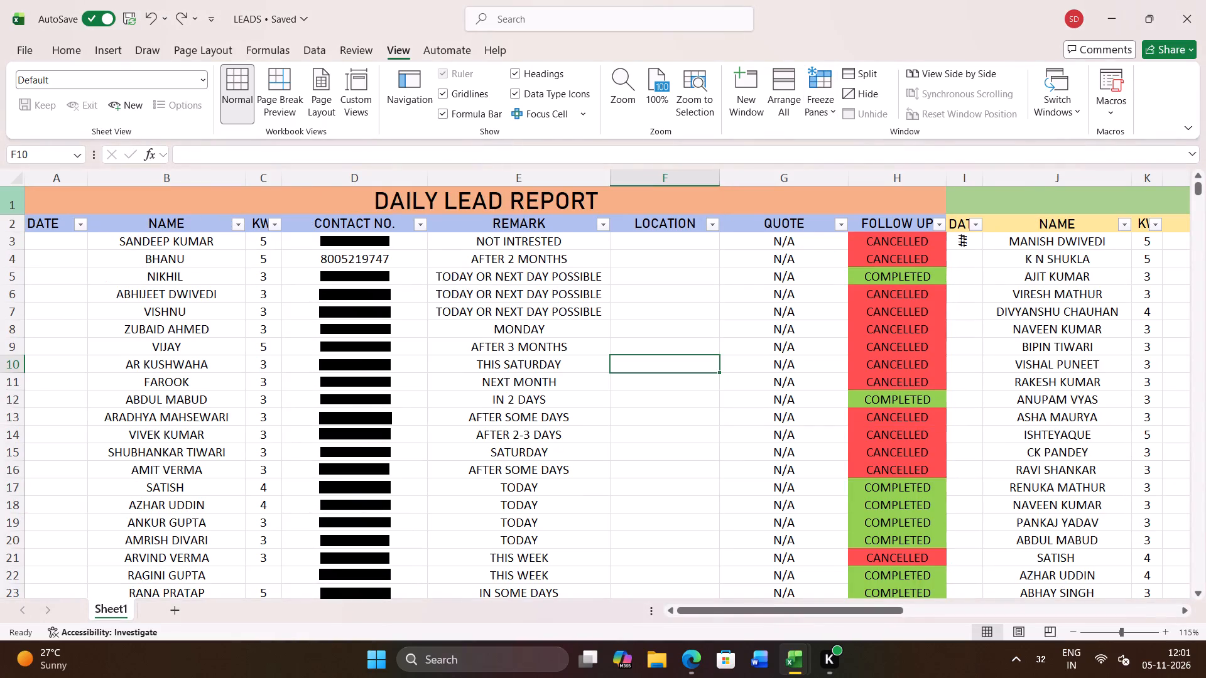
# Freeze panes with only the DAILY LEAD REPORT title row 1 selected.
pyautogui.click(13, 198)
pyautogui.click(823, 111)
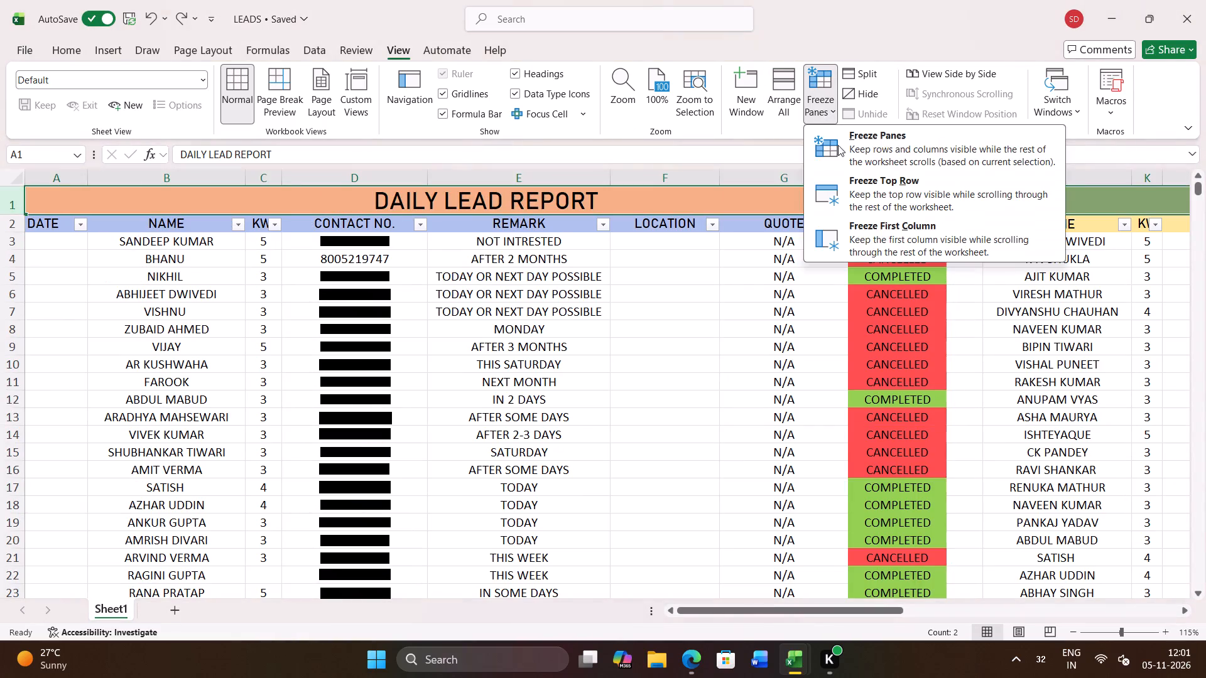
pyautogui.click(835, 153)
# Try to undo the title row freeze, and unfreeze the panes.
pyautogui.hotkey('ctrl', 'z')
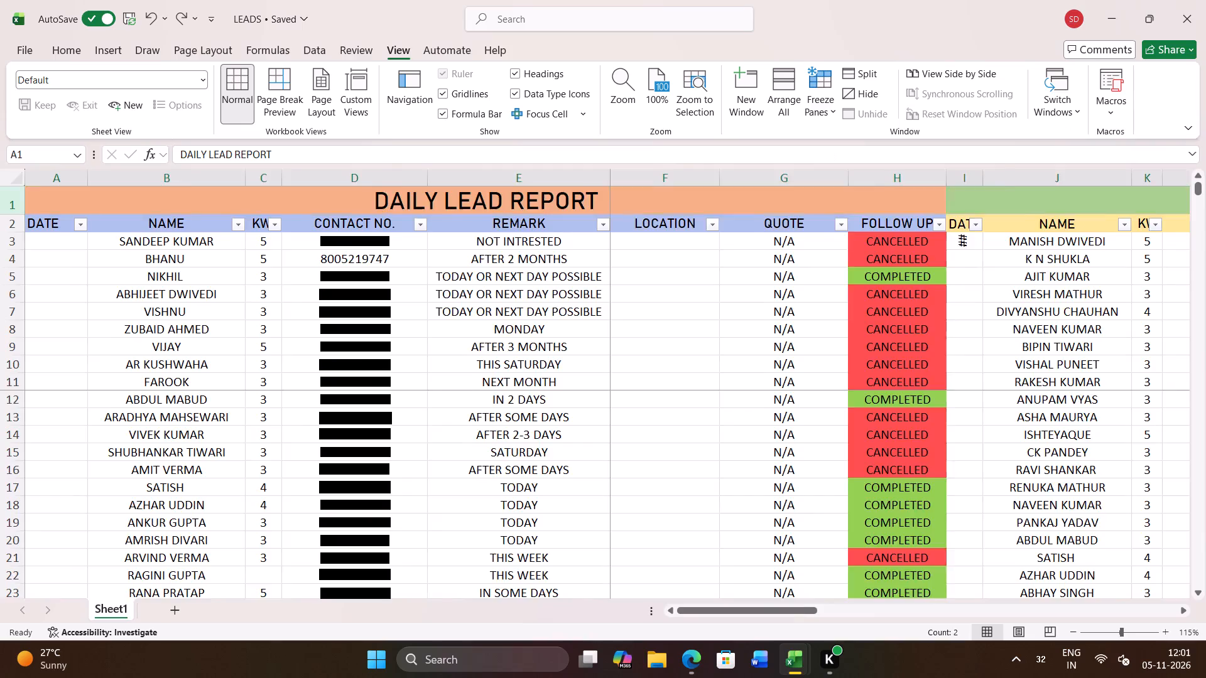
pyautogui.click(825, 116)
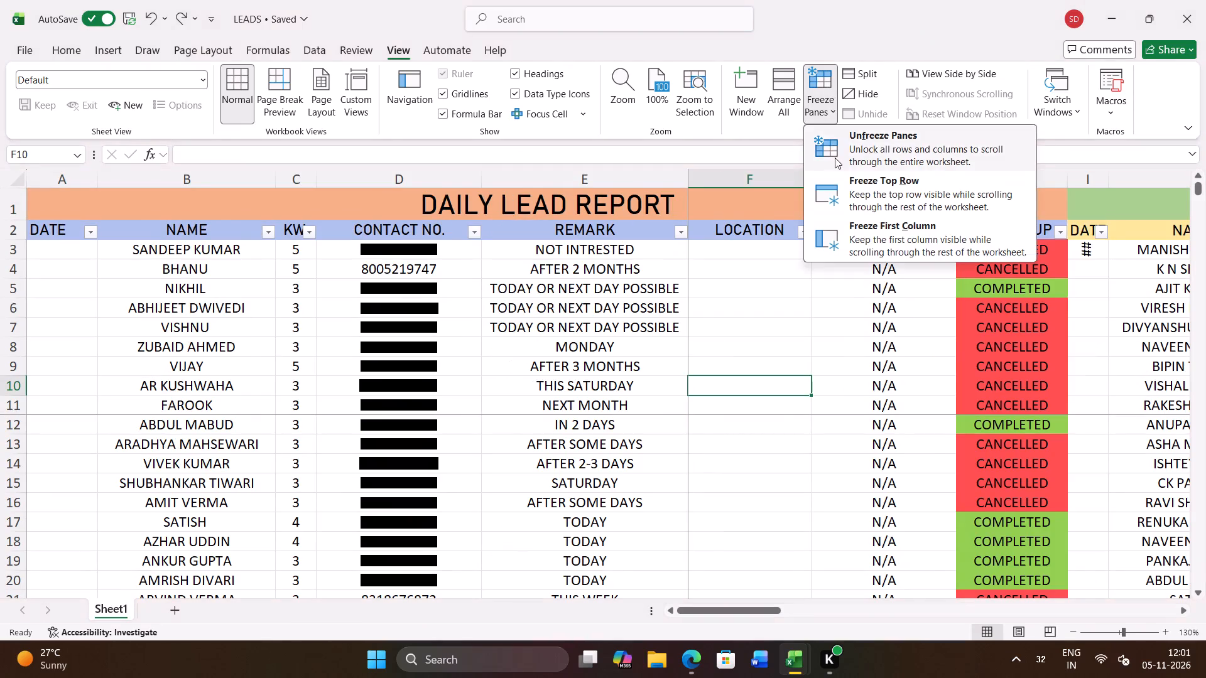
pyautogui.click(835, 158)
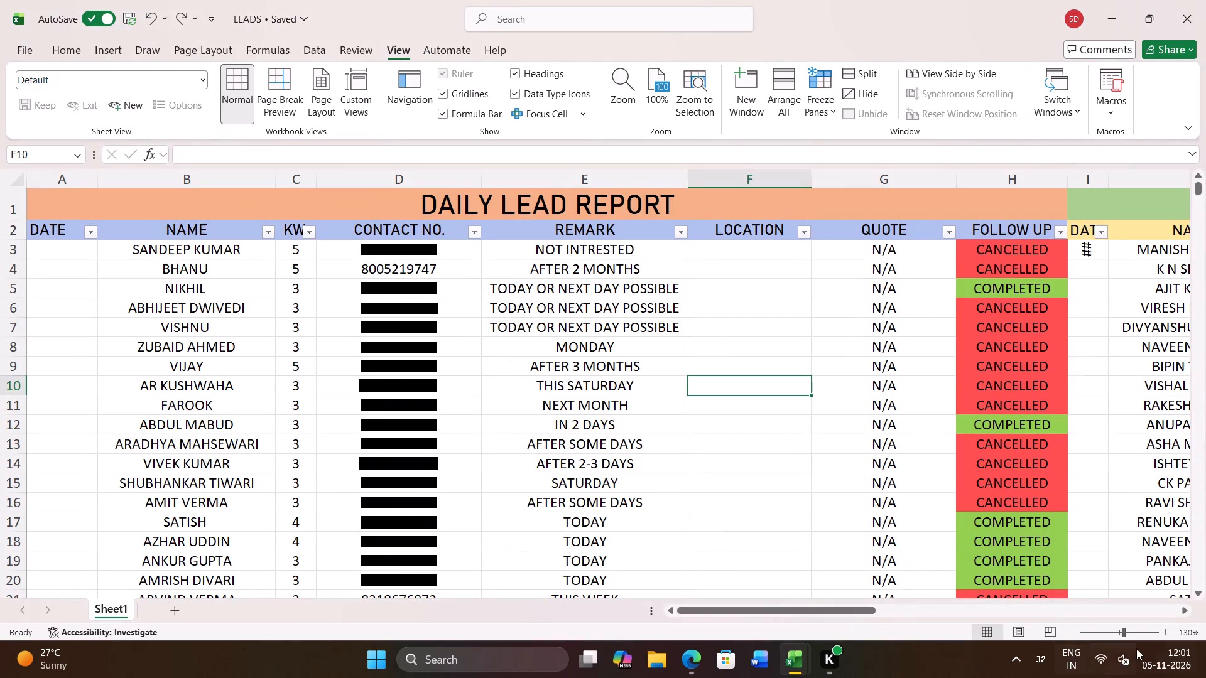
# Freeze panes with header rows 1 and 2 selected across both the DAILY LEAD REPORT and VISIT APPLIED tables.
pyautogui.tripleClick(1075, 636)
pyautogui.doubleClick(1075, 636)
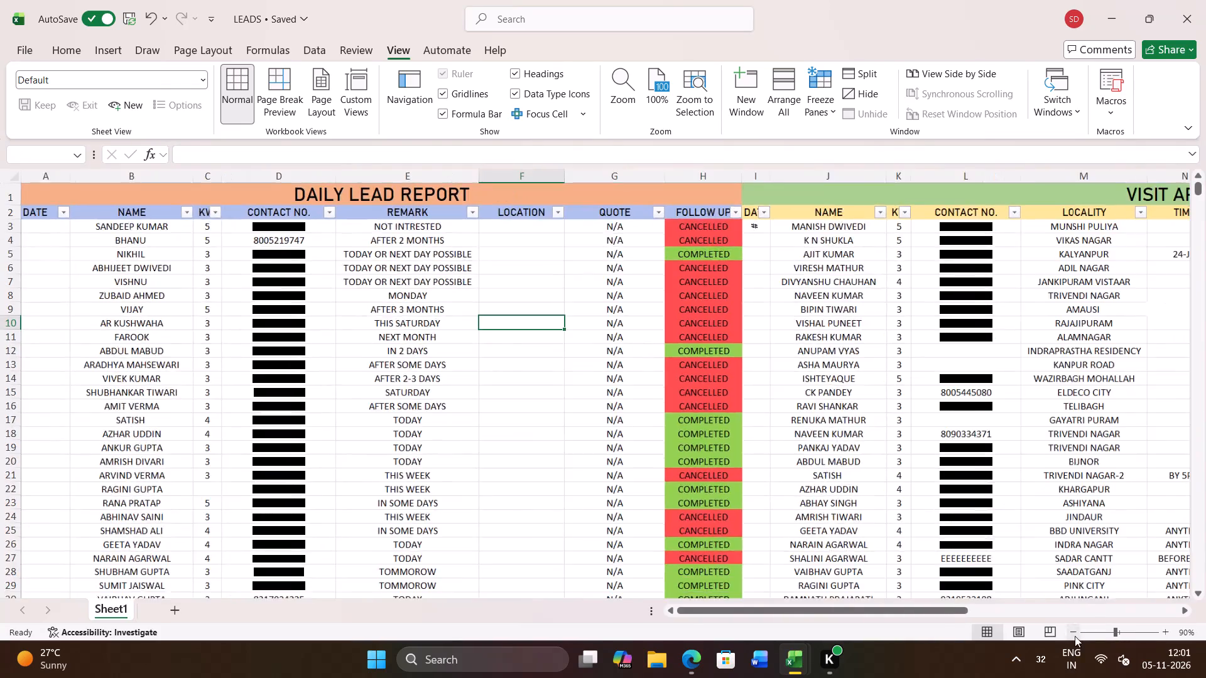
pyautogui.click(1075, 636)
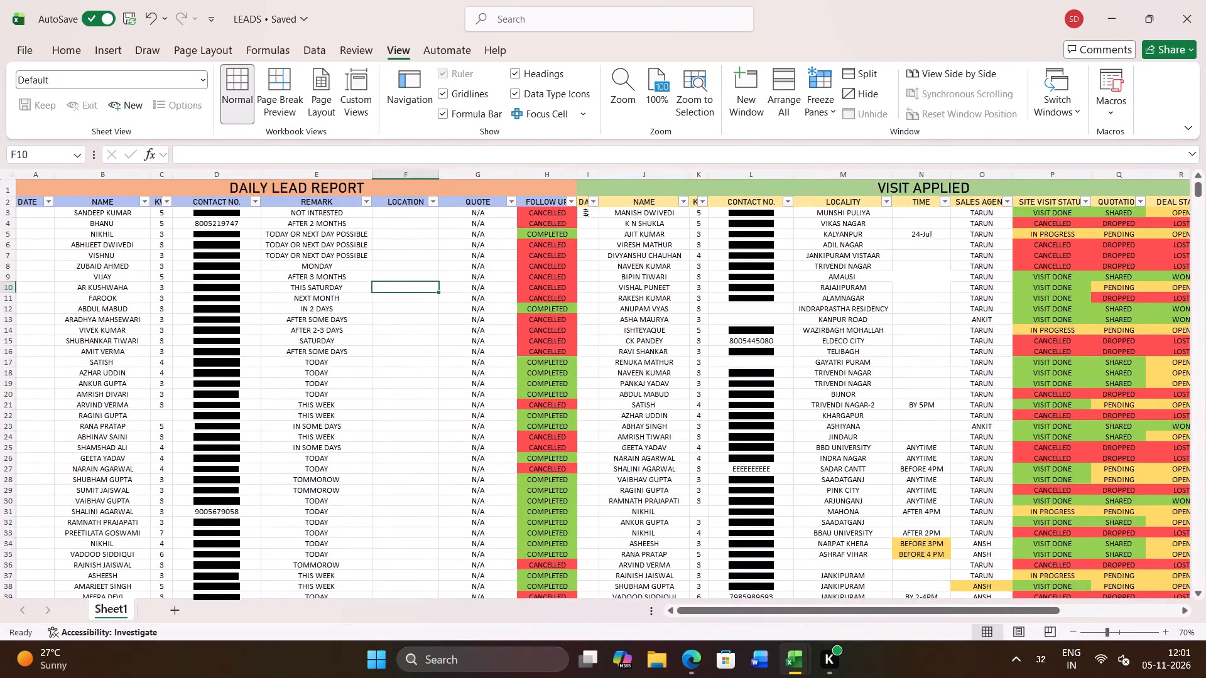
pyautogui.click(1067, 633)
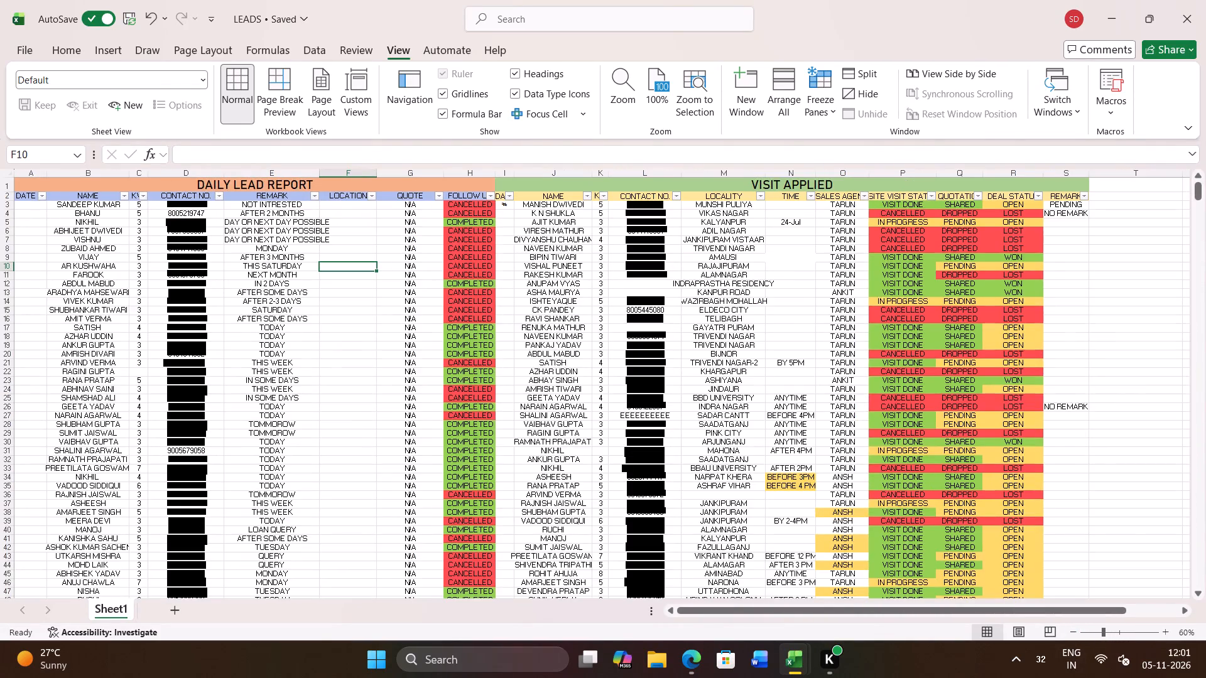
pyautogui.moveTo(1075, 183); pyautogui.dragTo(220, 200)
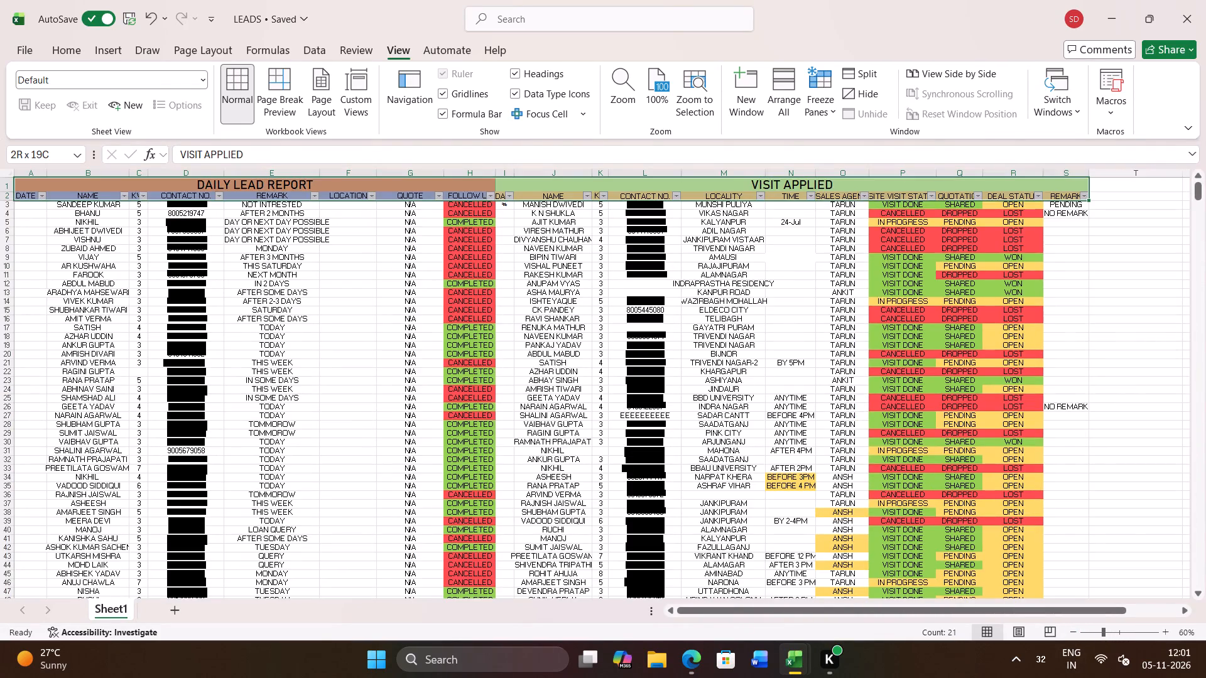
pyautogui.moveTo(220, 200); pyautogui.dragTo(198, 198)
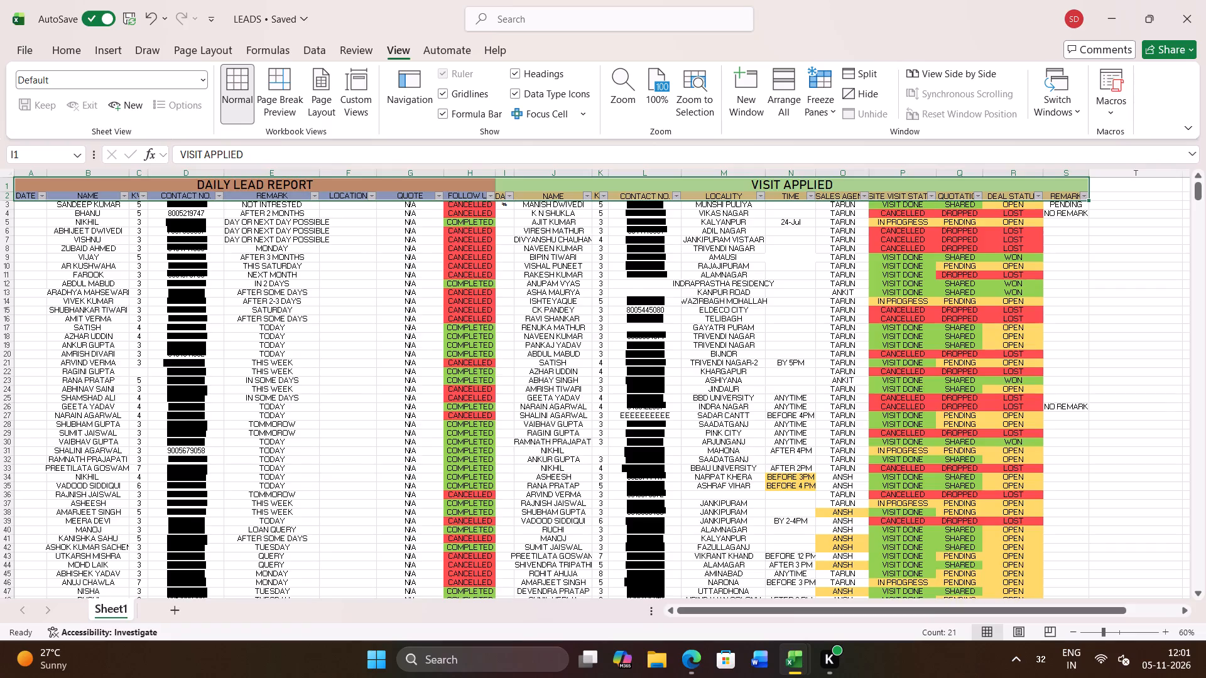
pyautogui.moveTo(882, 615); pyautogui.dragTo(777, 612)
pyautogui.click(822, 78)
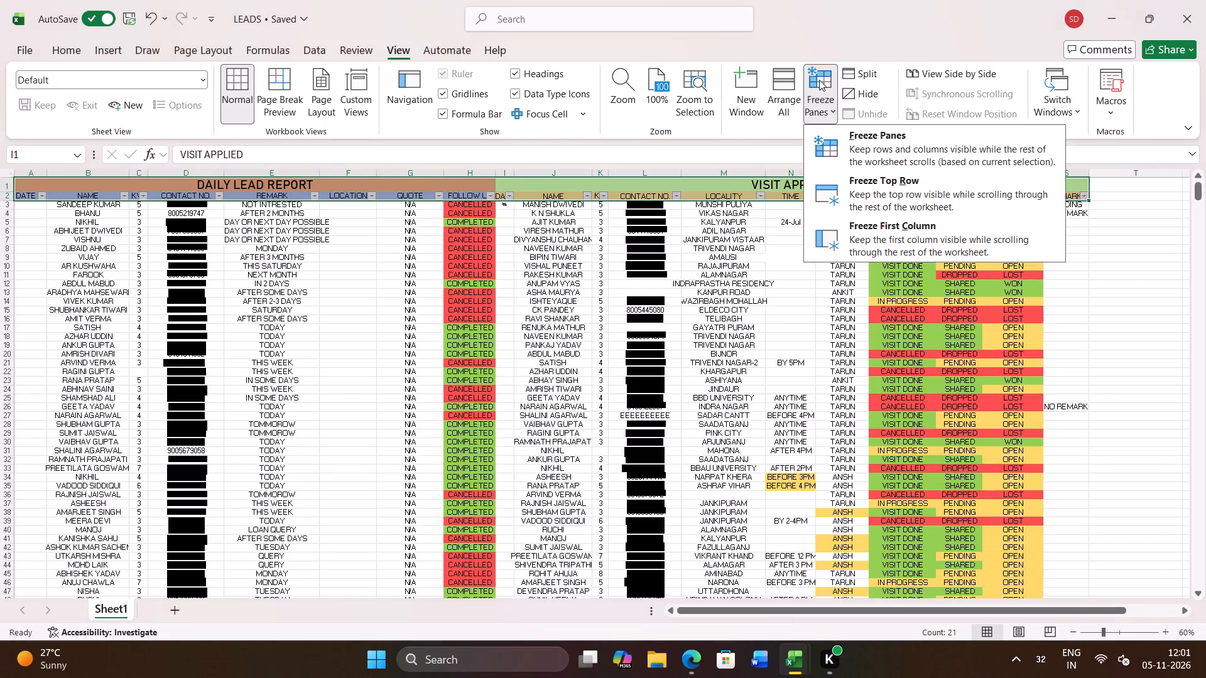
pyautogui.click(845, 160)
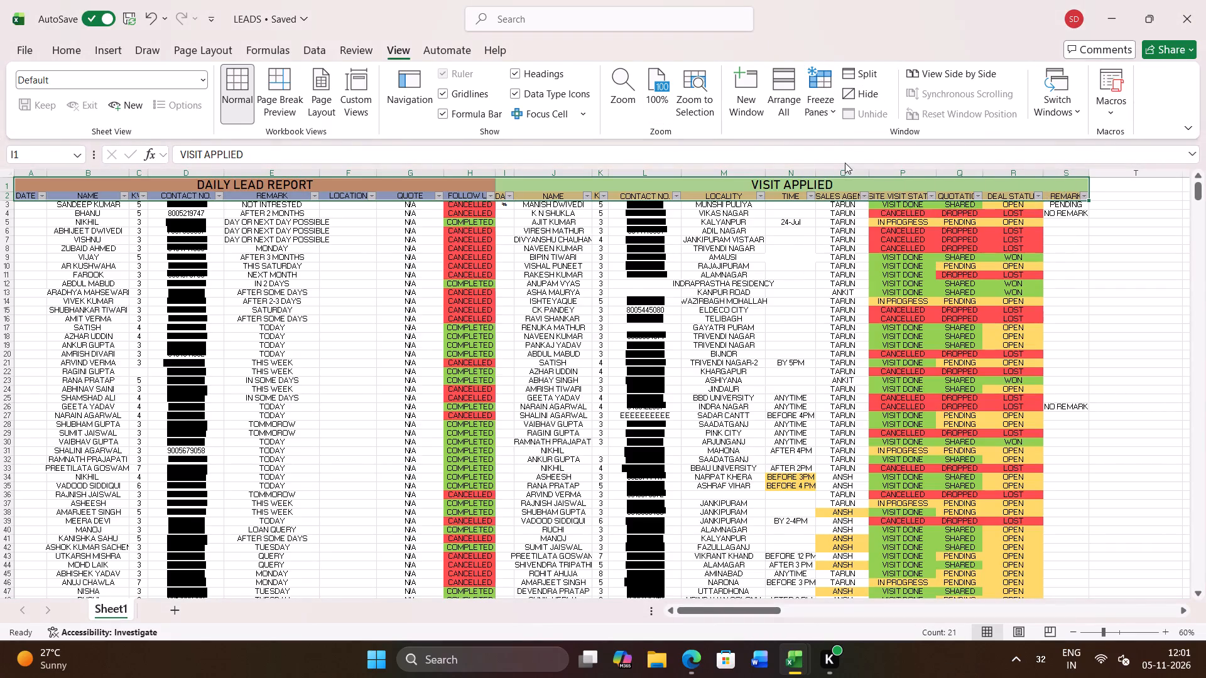
# Check whether the title and column header rows stay in place while scrolling through the leads.
pyautogui.scroll(-4, 523, 323)
pyautogui.scroll(8, 491, 335)
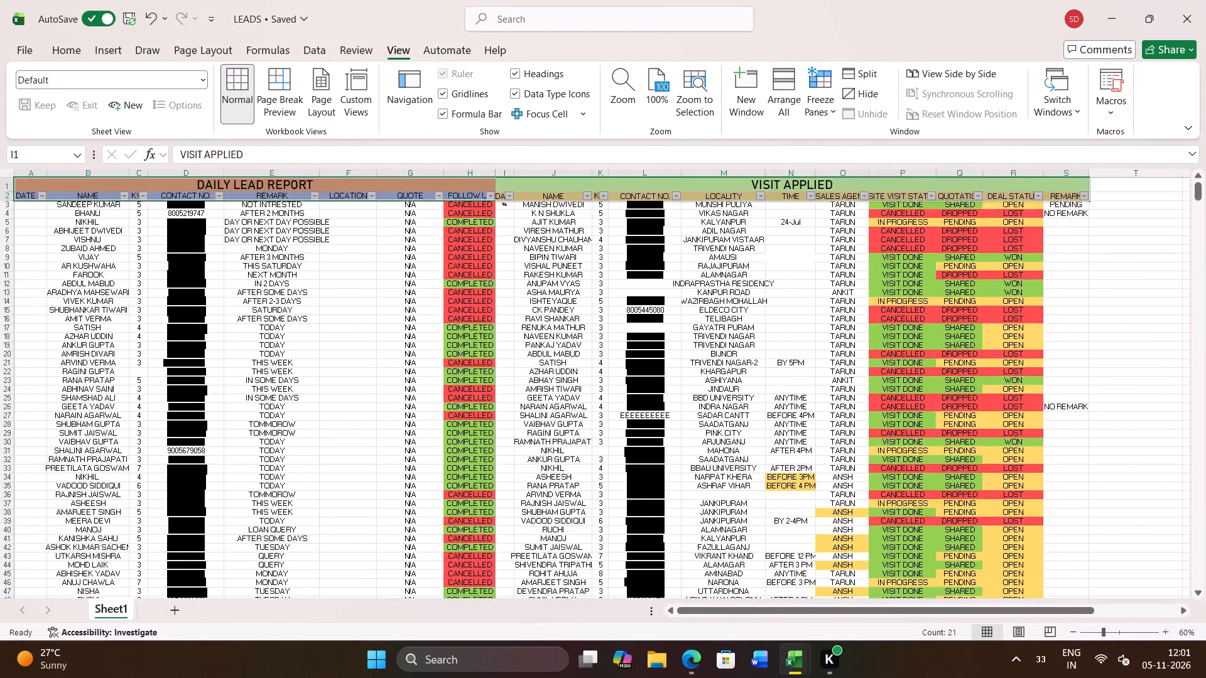
pyautogui.scroll(3, 493, 335)
pyautogui.click(318, 348)
pyautogui.scroll(-4, 318, 348)
pyautogui.scroll(6, 318, 349)
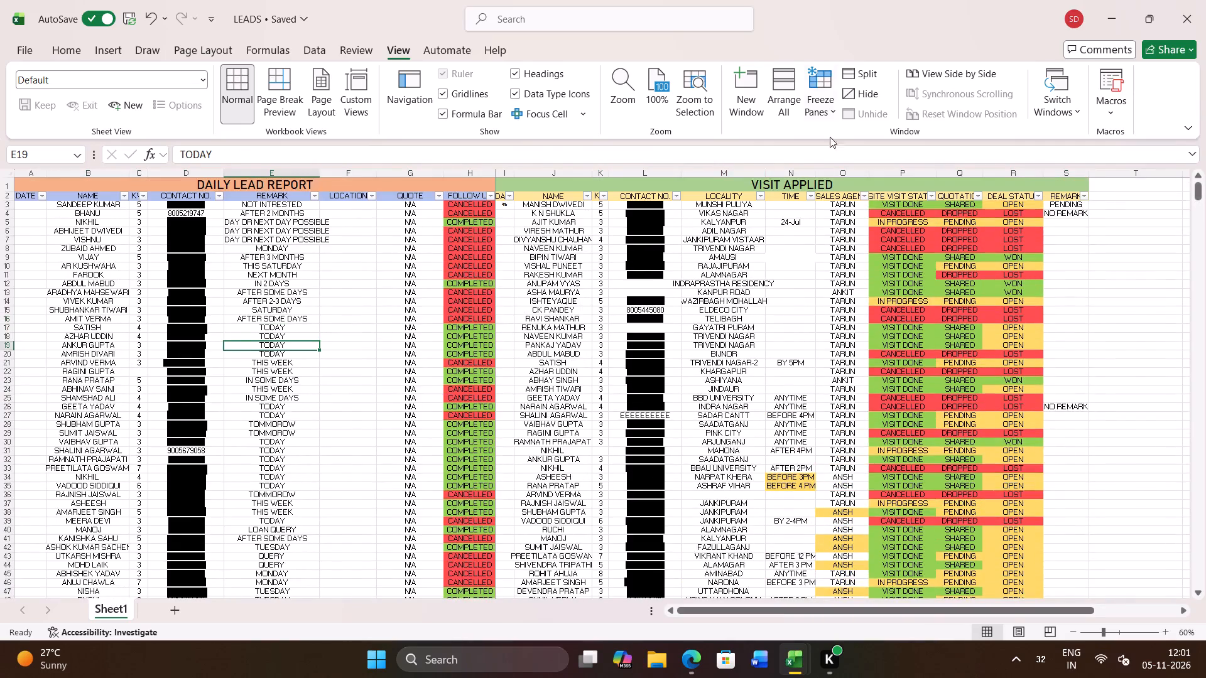
pyautogui.scroll(-12, 920, 249)
pyautogui.scroll(-6, 916, 335)
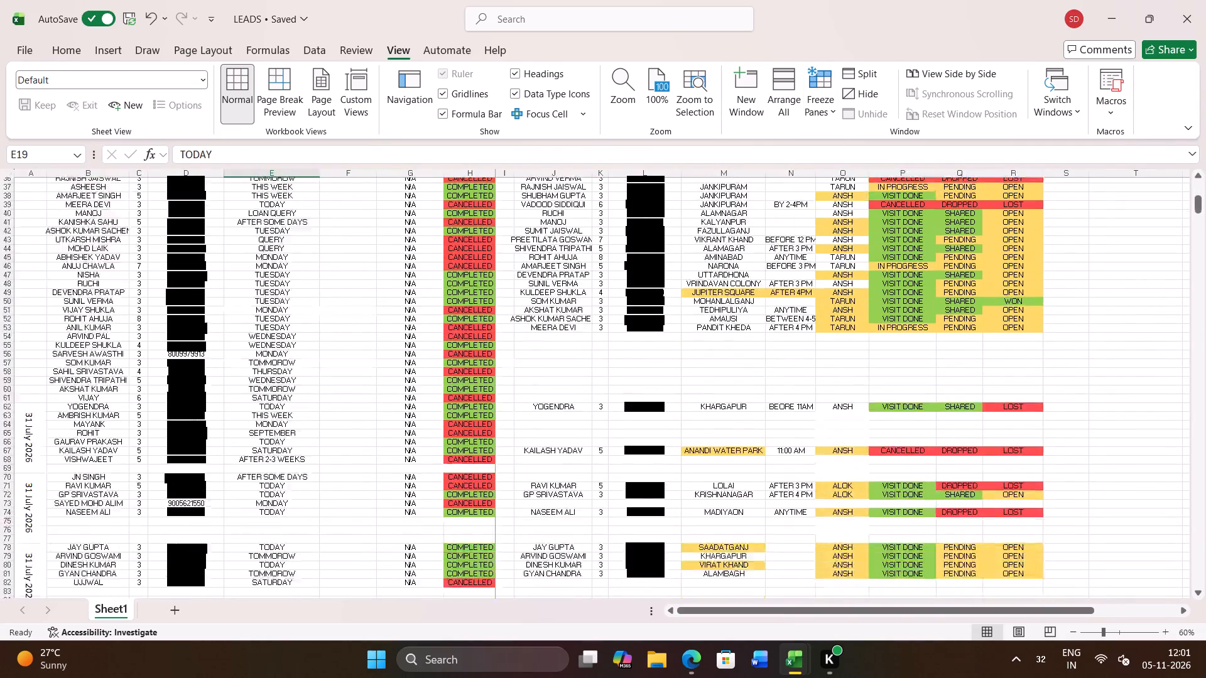
pyautogui.scroll(-5, 916, 335)
pyautogui.scroll(20, 911, 336)
pyautogui.scroll(17, 911, 336)
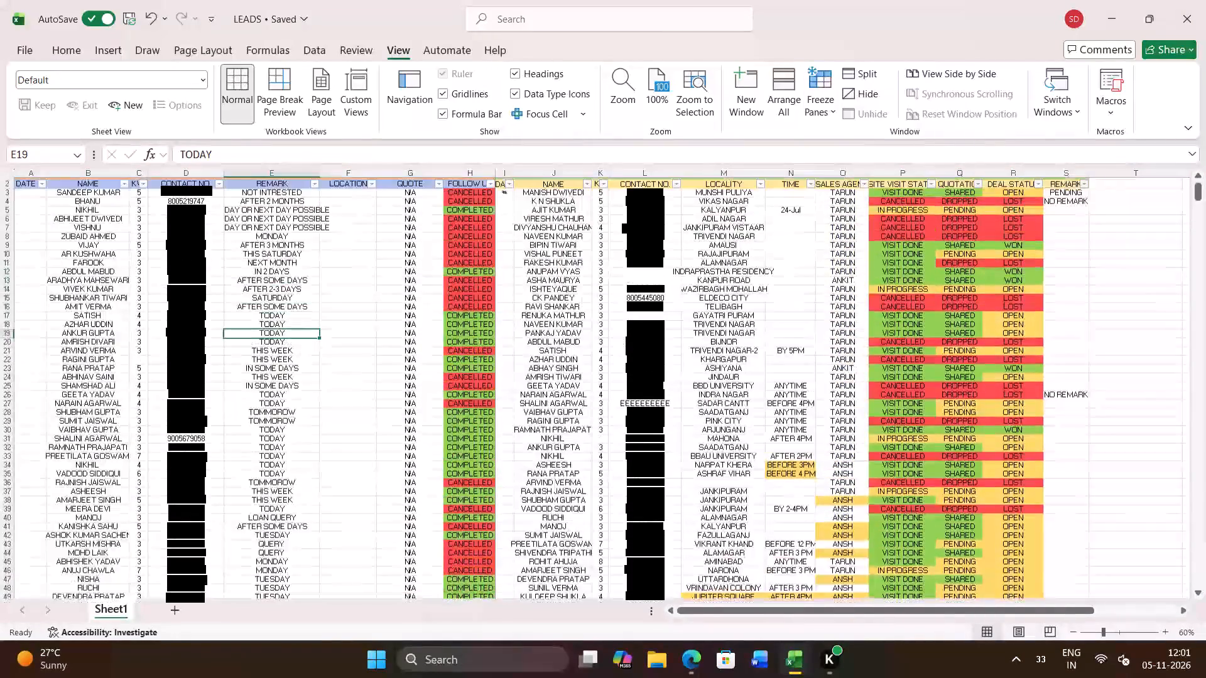
pyautogui.scroll(6, 911, 336)
pyautogui.scroll(-1, 911, 336)
pyautogui.scroll(2, 911, 336)
pyautogui.click(159, 289)
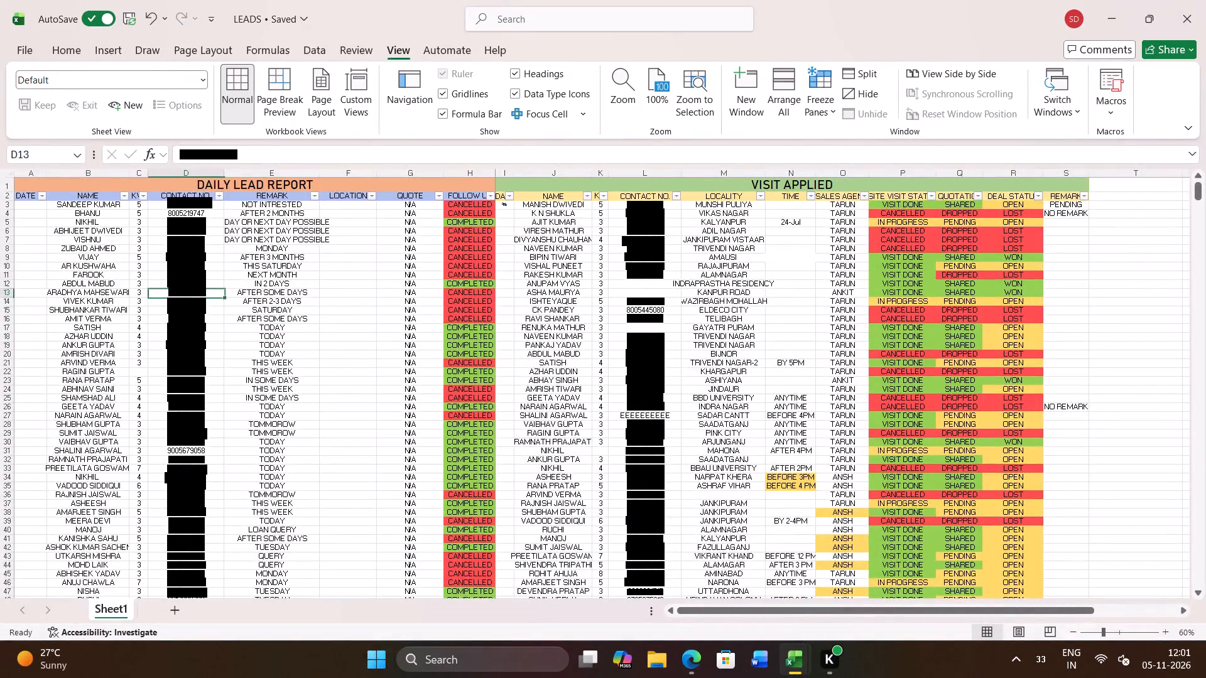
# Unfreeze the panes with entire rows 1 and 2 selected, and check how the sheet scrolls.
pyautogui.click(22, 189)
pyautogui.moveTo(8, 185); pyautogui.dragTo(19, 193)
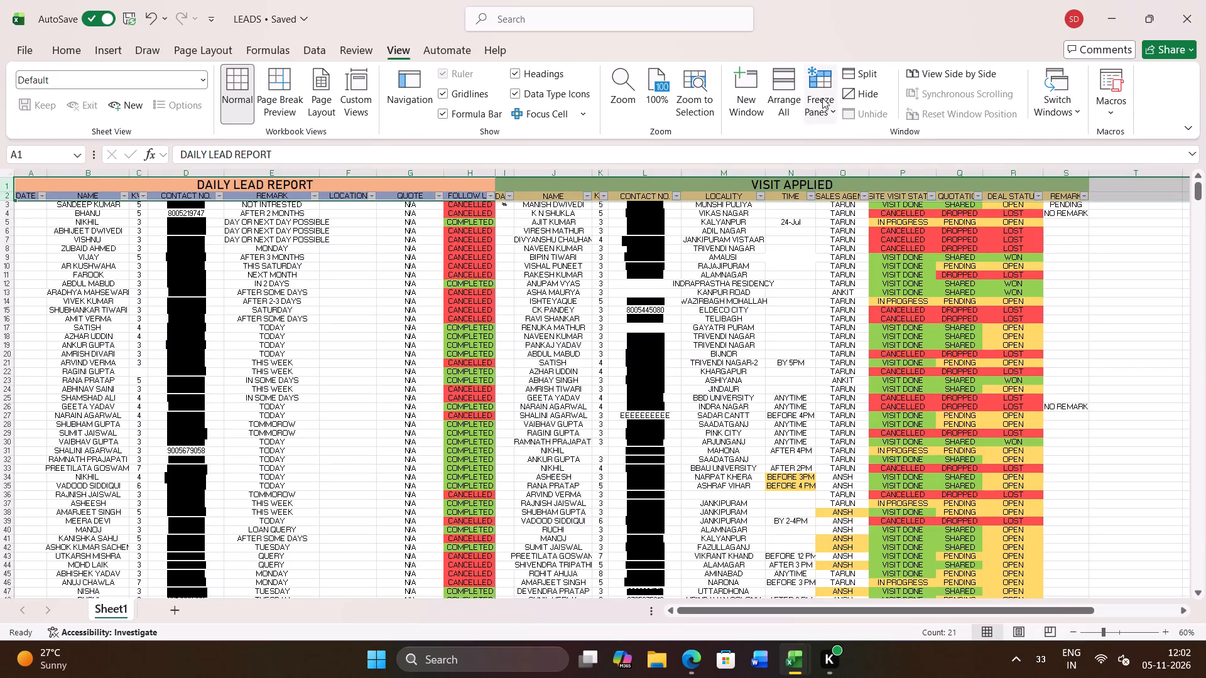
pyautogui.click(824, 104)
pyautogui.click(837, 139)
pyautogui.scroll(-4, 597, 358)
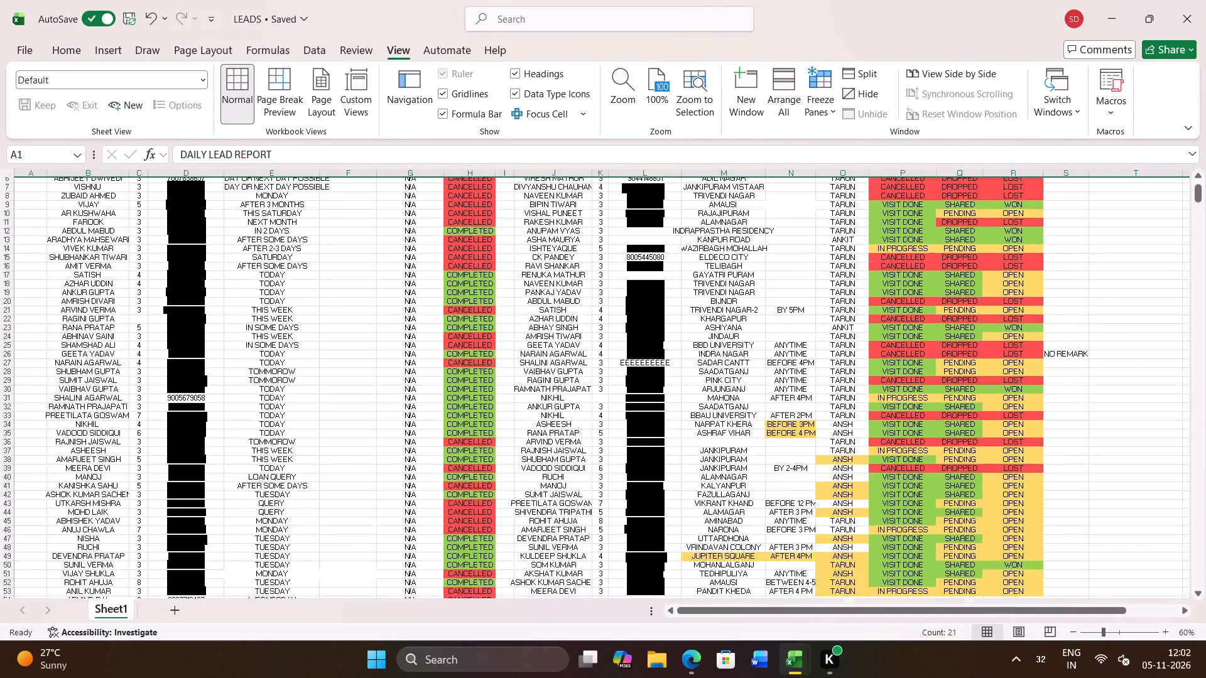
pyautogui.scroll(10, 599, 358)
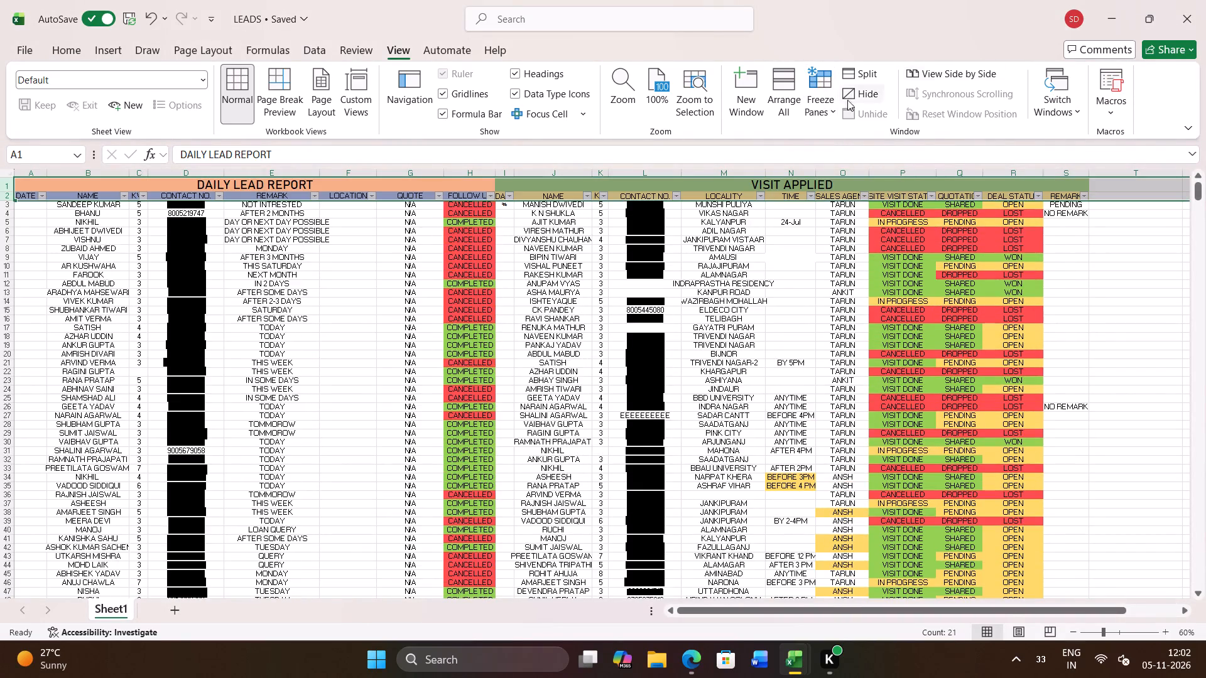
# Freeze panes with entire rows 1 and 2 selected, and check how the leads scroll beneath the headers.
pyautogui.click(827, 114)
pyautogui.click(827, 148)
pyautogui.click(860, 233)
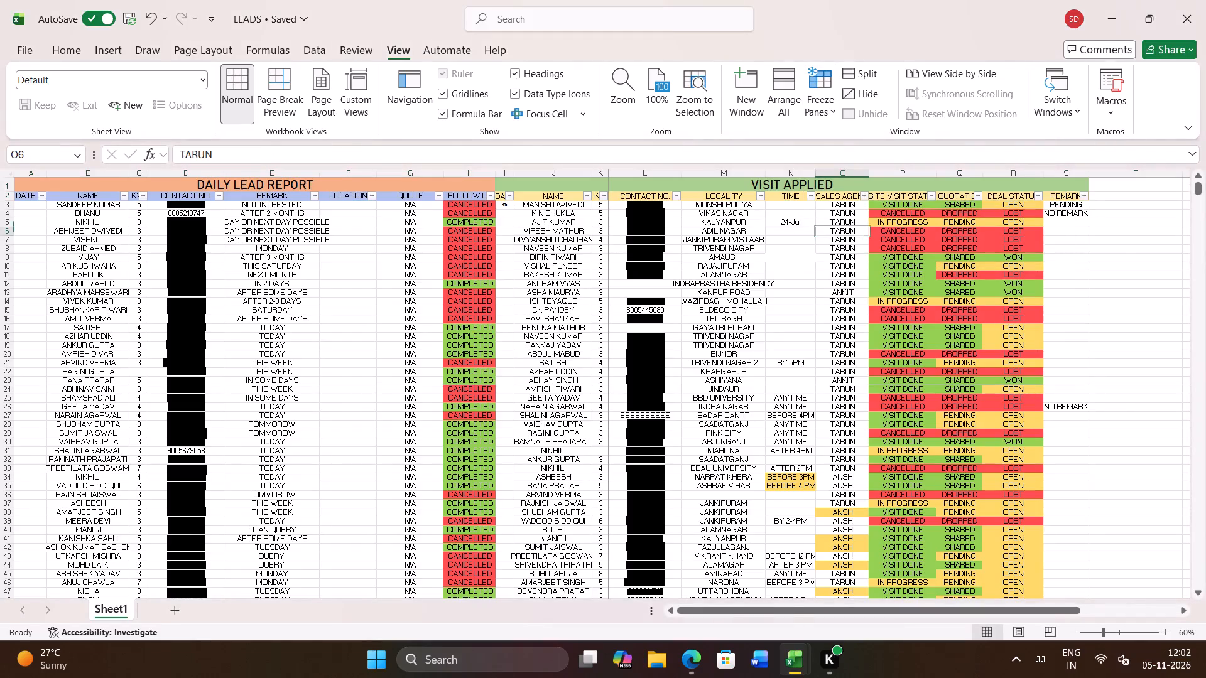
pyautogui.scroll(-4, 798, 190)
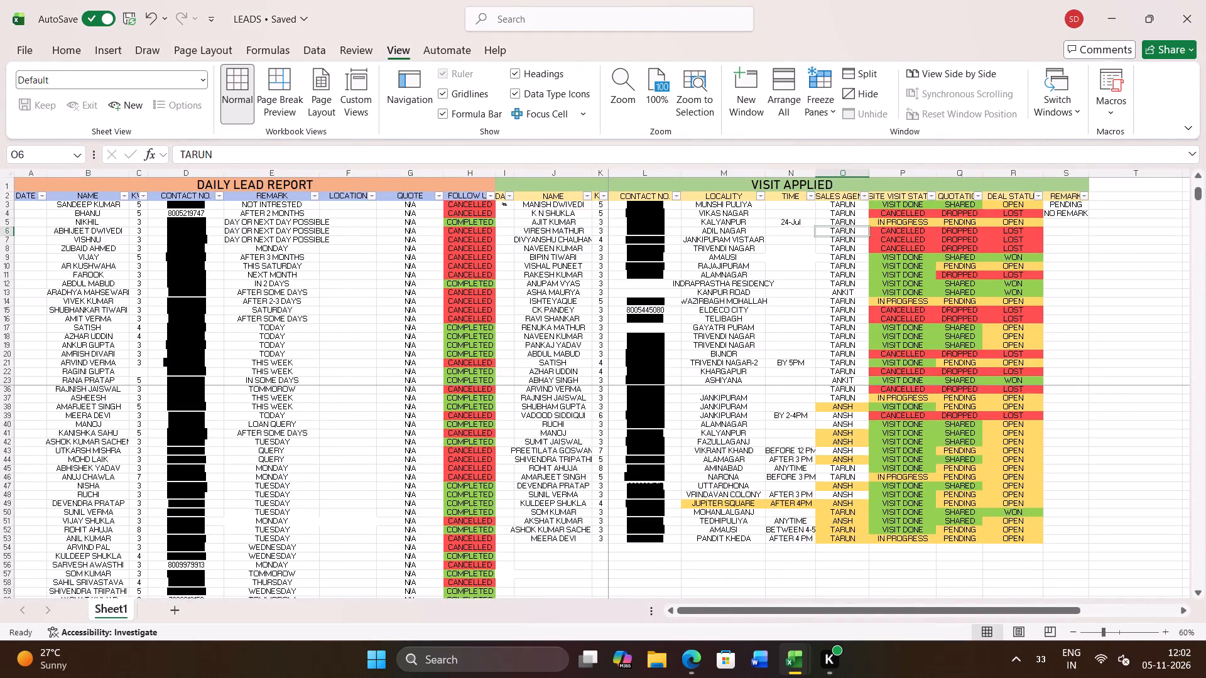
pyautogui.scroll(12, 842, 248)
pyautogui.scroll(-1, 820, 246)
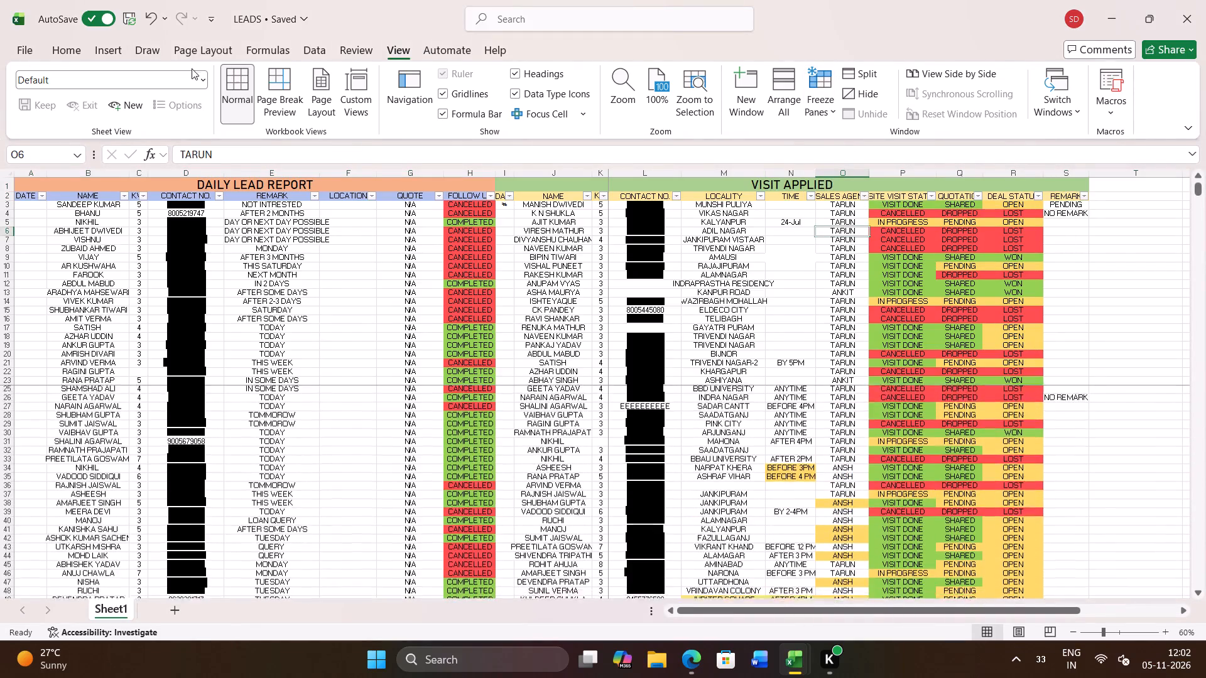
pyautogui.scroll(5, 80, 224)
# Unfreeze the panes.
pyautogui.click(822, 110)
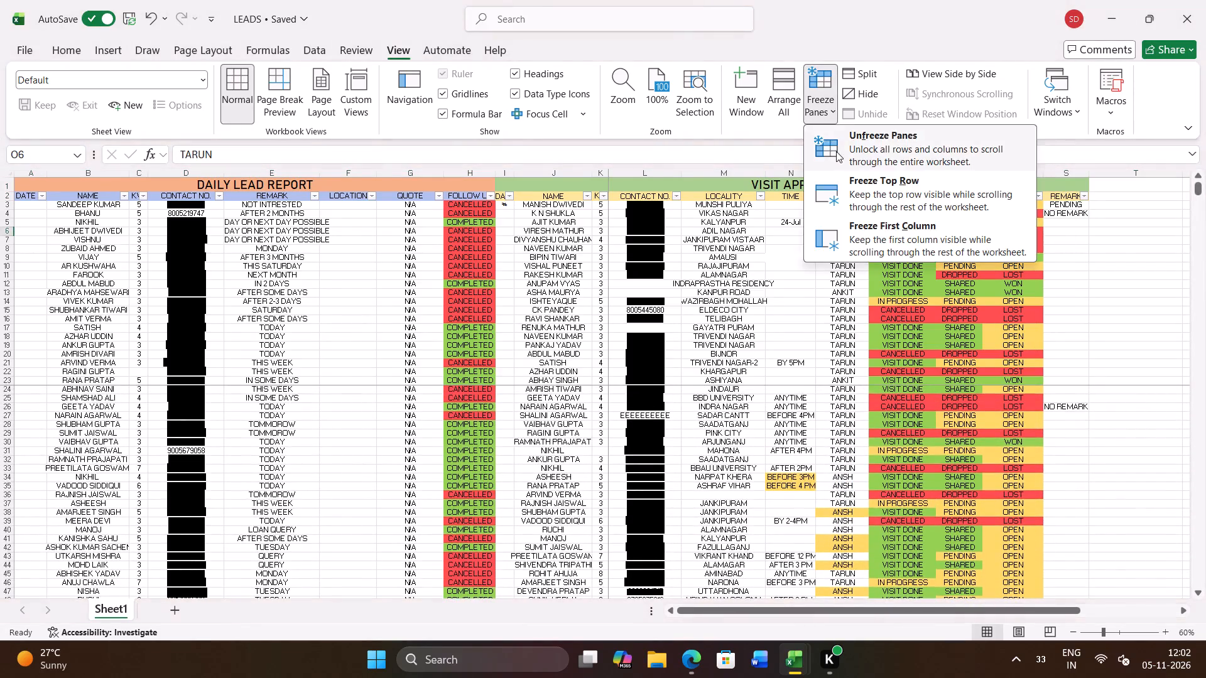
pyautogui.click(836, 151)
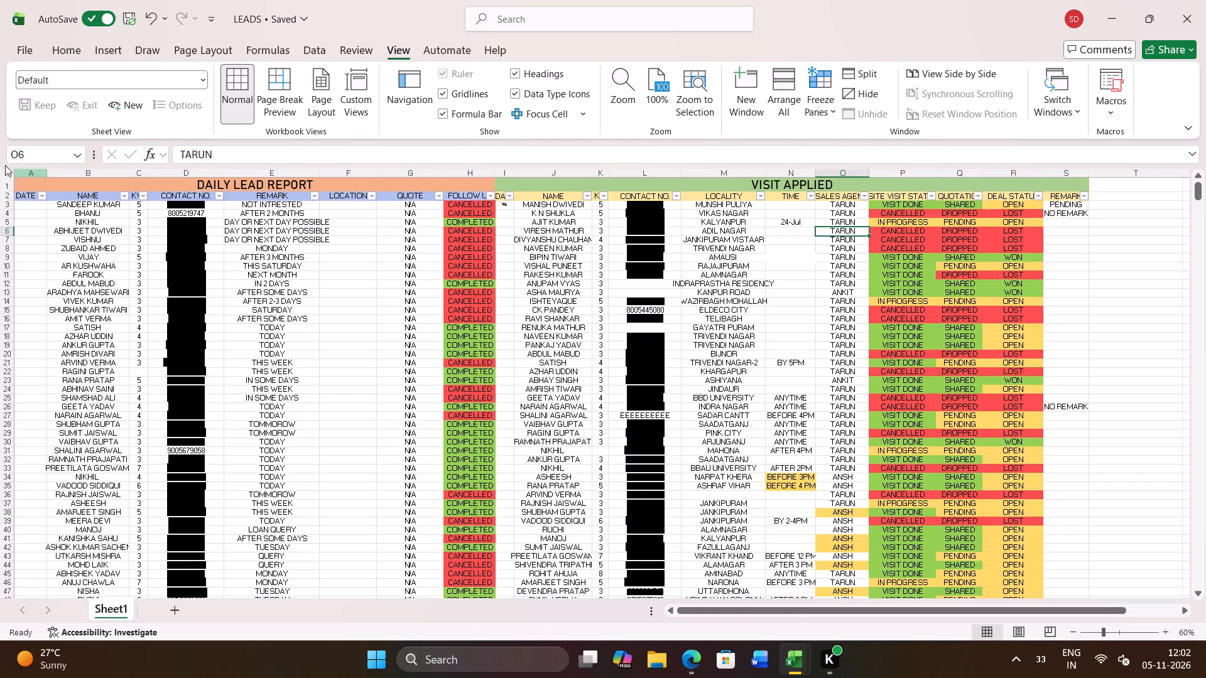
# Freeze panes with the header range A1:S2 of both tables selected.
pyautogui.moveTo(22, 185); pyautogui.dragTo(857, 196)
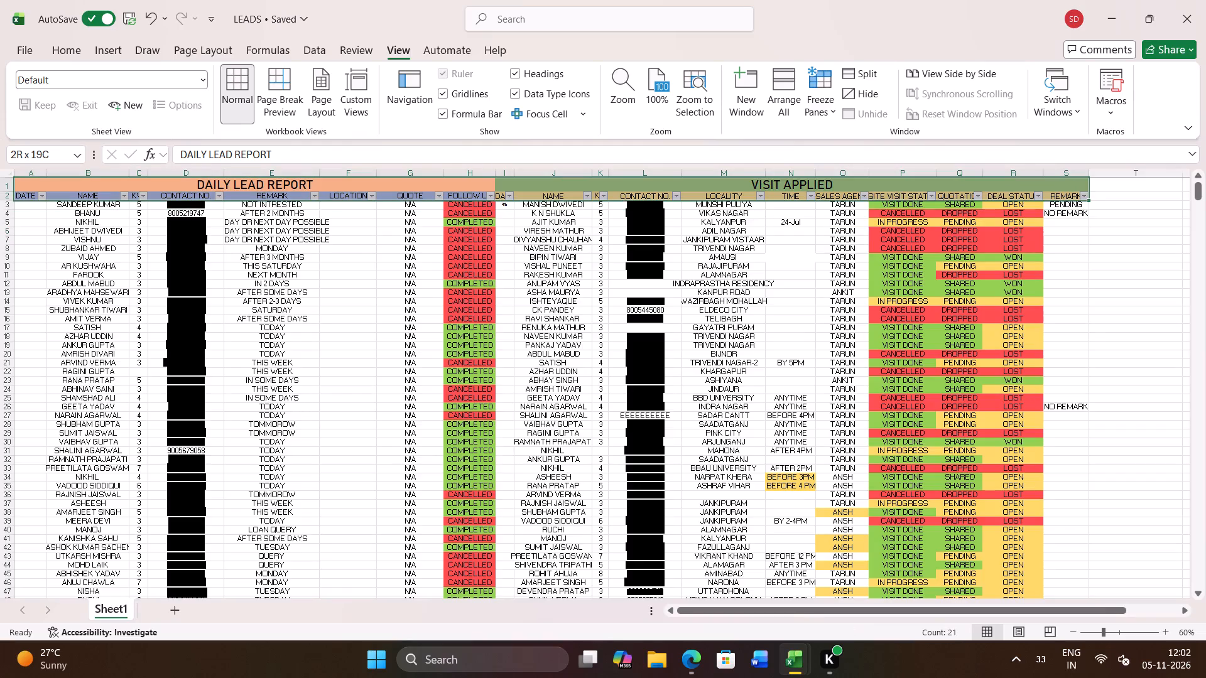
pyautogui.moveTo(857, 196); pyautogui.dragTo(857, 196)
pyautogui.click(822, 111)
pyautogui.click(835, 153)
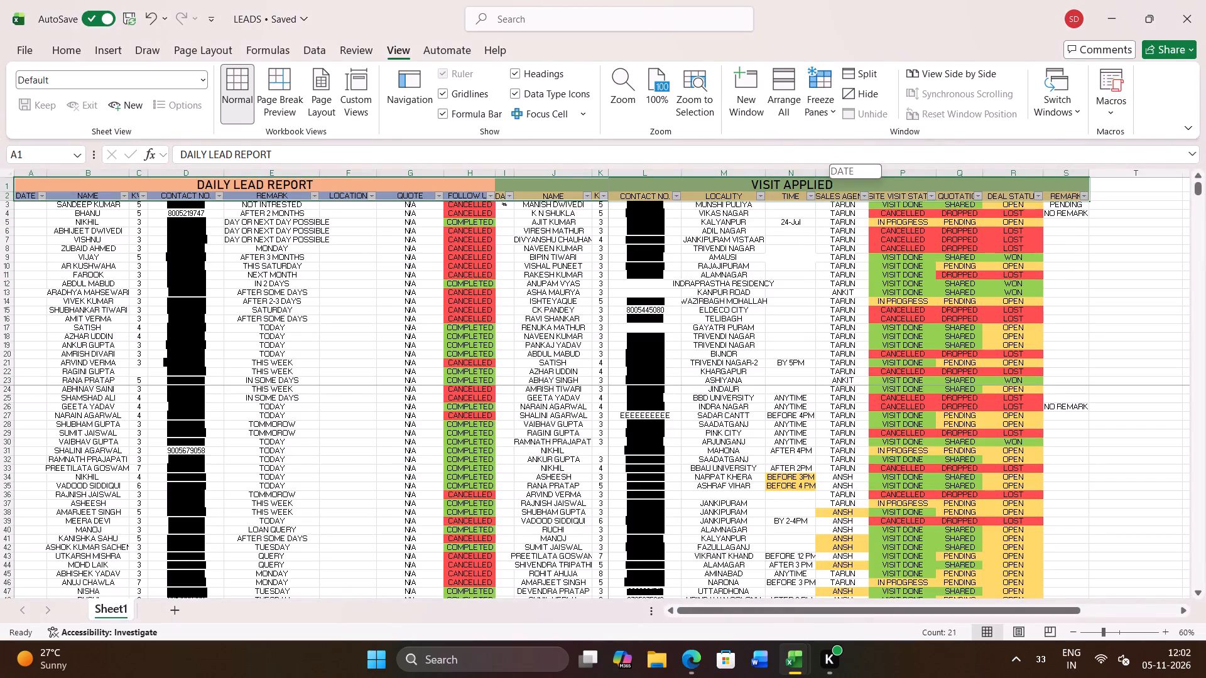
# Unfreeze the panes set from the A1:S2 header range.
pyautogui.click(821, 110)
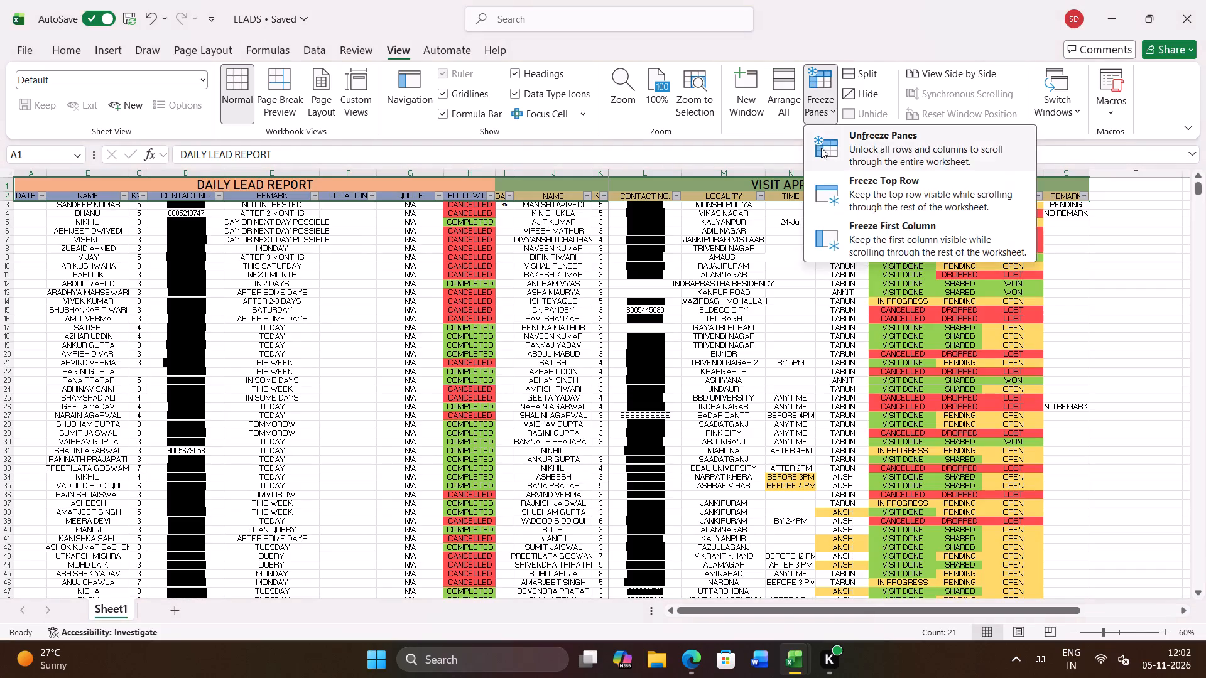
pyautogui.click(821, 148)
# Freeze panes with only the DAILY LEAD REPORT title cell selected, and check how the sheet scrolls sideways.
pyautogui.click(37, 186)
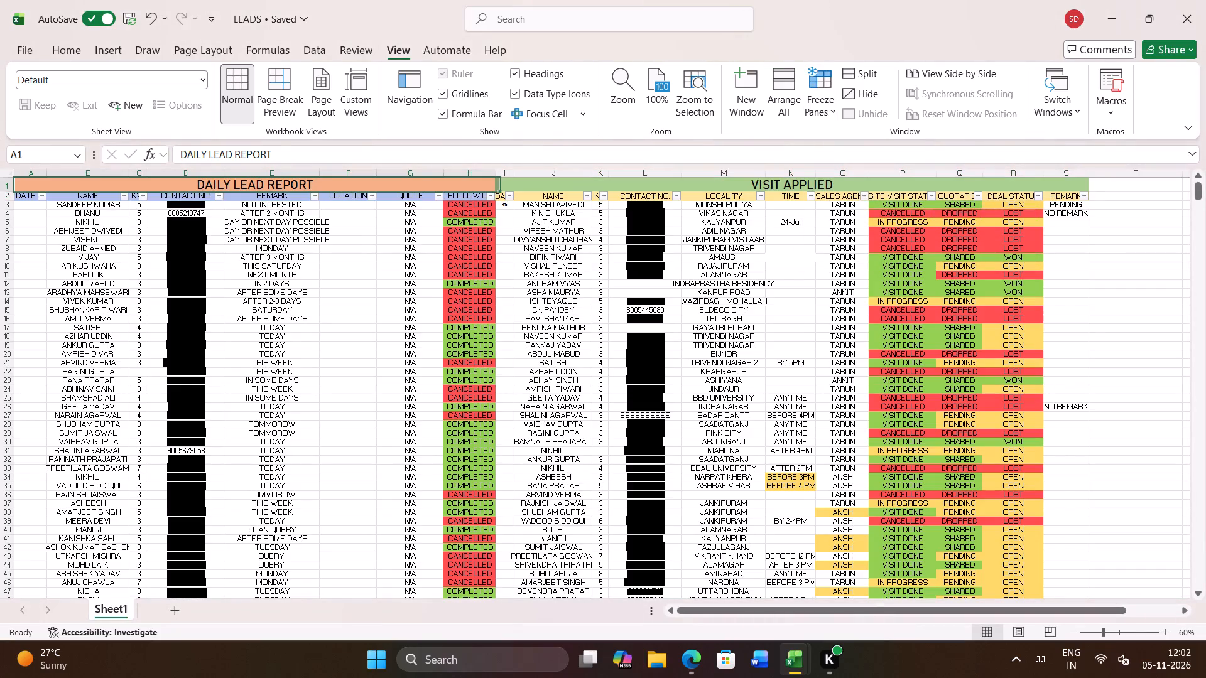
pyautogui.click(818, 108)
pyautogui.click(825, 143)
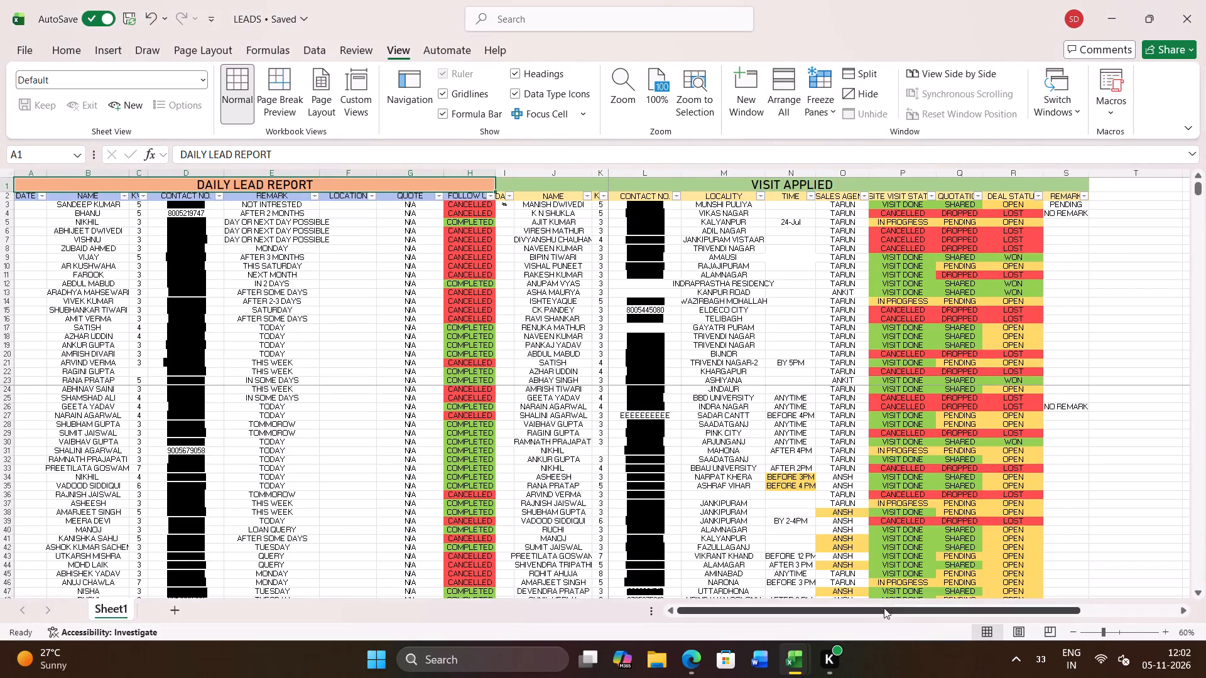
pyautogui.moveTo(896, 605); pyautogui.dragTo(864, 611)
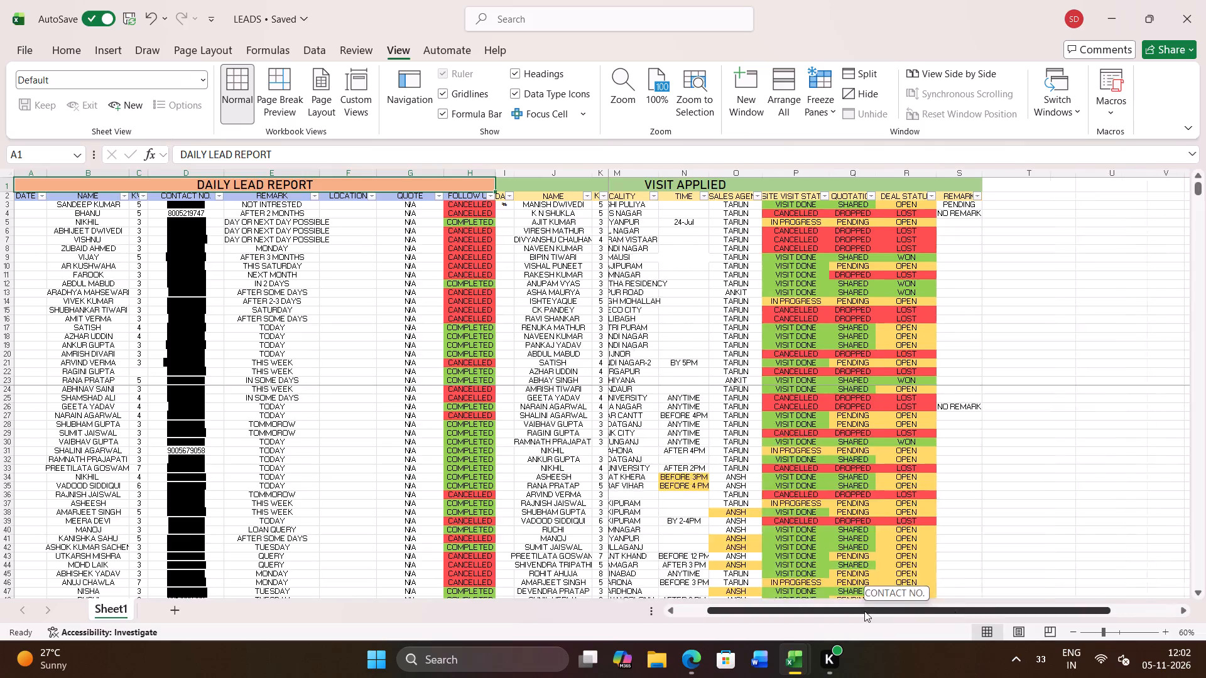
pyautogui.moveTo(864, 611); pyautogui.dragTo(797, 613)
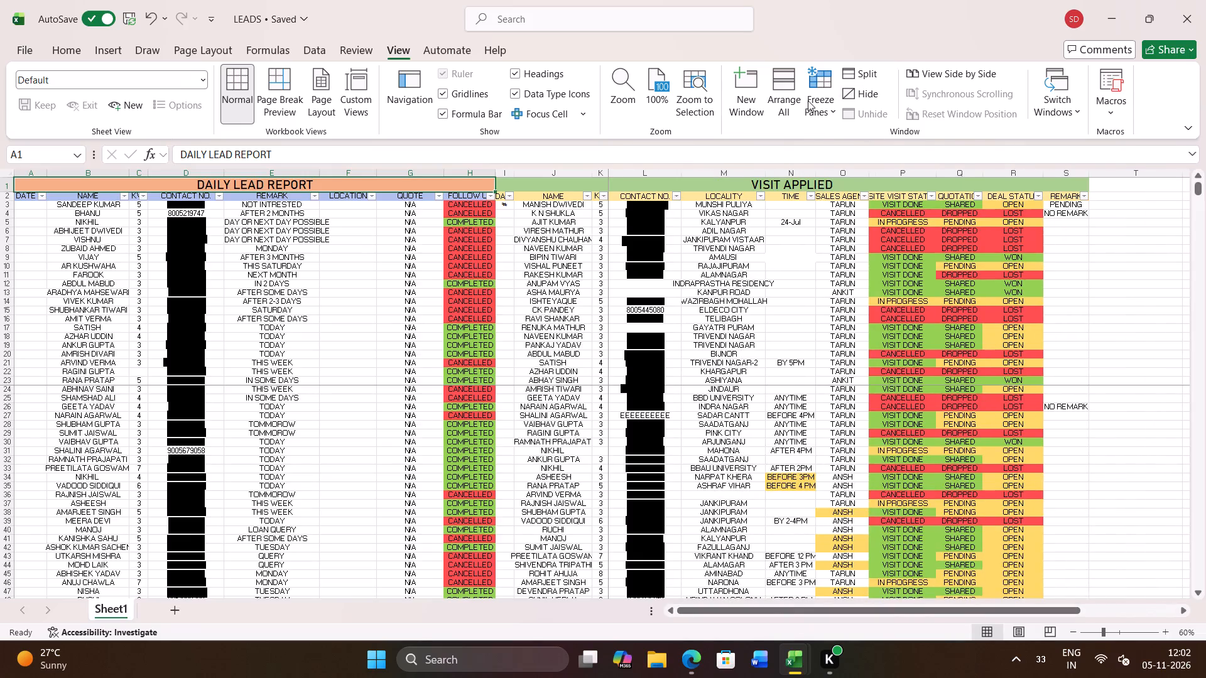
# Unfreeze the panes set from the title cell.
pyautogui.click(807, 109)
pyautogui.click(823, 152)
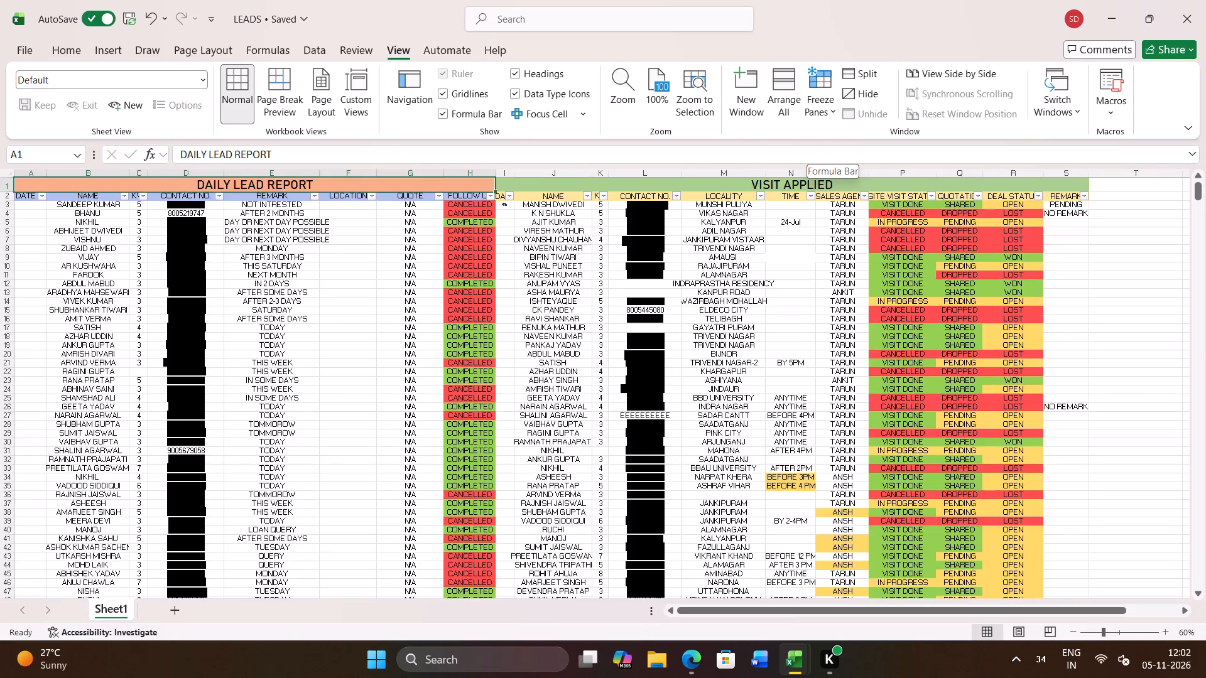
# Select the DAILY LEAD REPORT title and its column headers in A1:H2, and unmerge the title cell.
pyautogui.moveTo(22, 188); pyautogui.dragTo(31, 189)
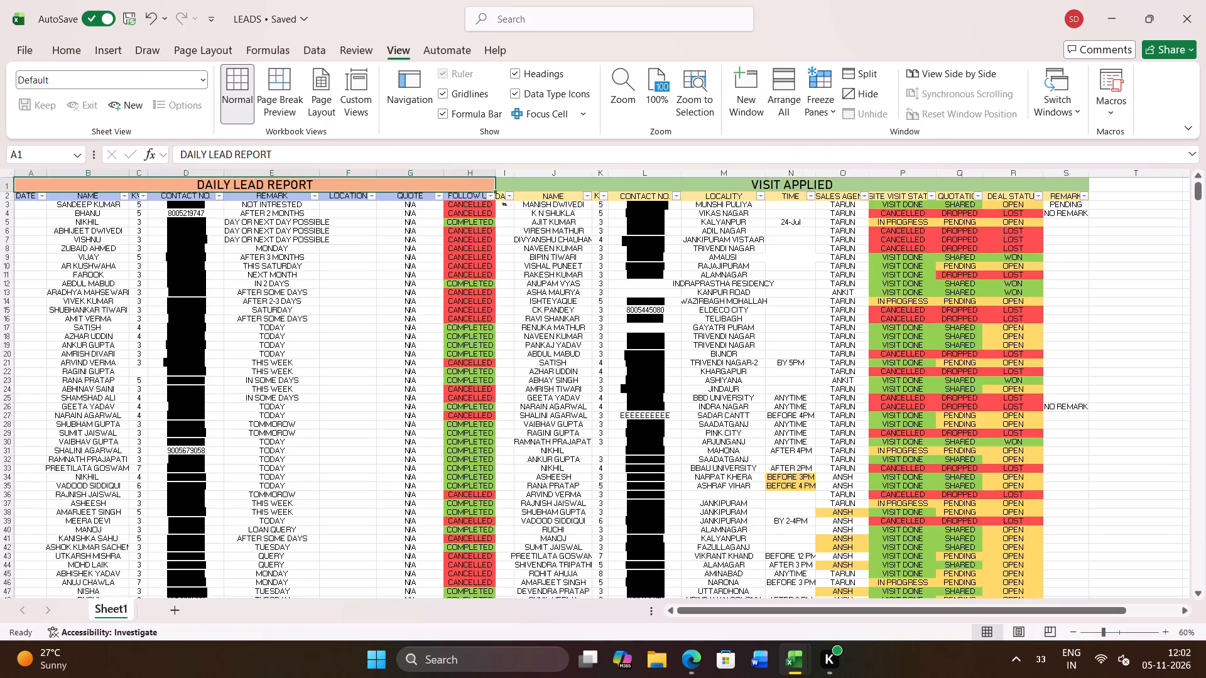
pyautogui.moveTo(31, 189); pyautogui.dragTo(376, 197)
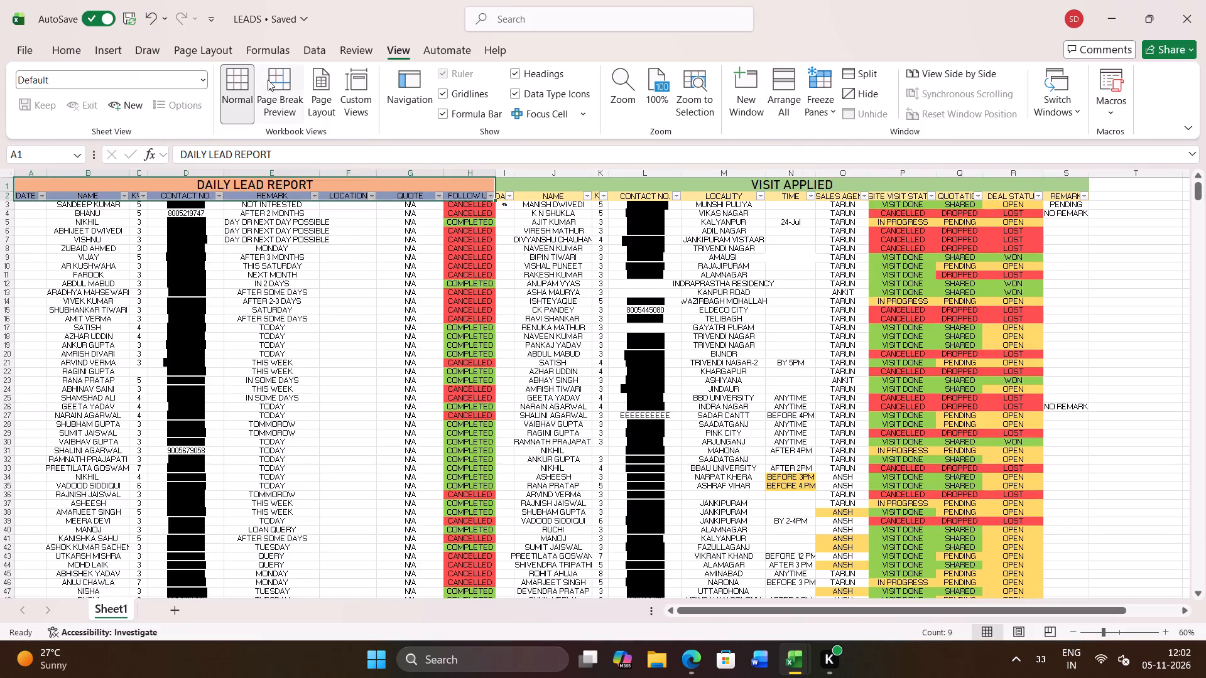
pyautogui.click(61, 55)
pyautogui.click(473, 112)
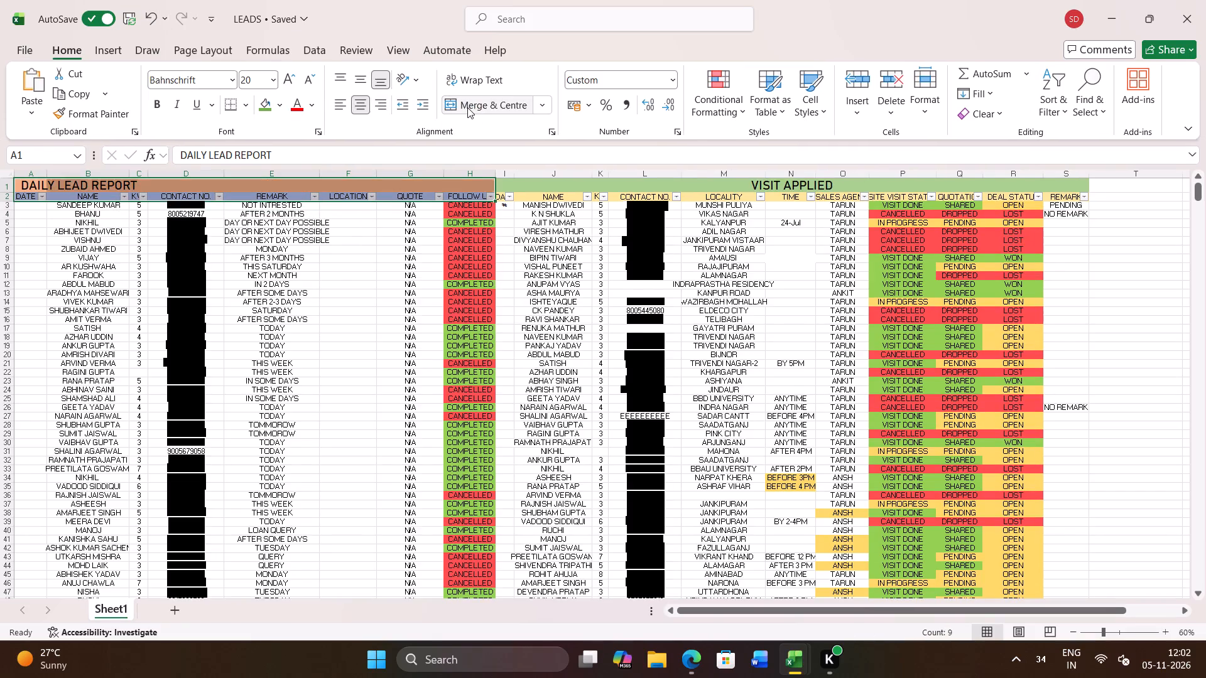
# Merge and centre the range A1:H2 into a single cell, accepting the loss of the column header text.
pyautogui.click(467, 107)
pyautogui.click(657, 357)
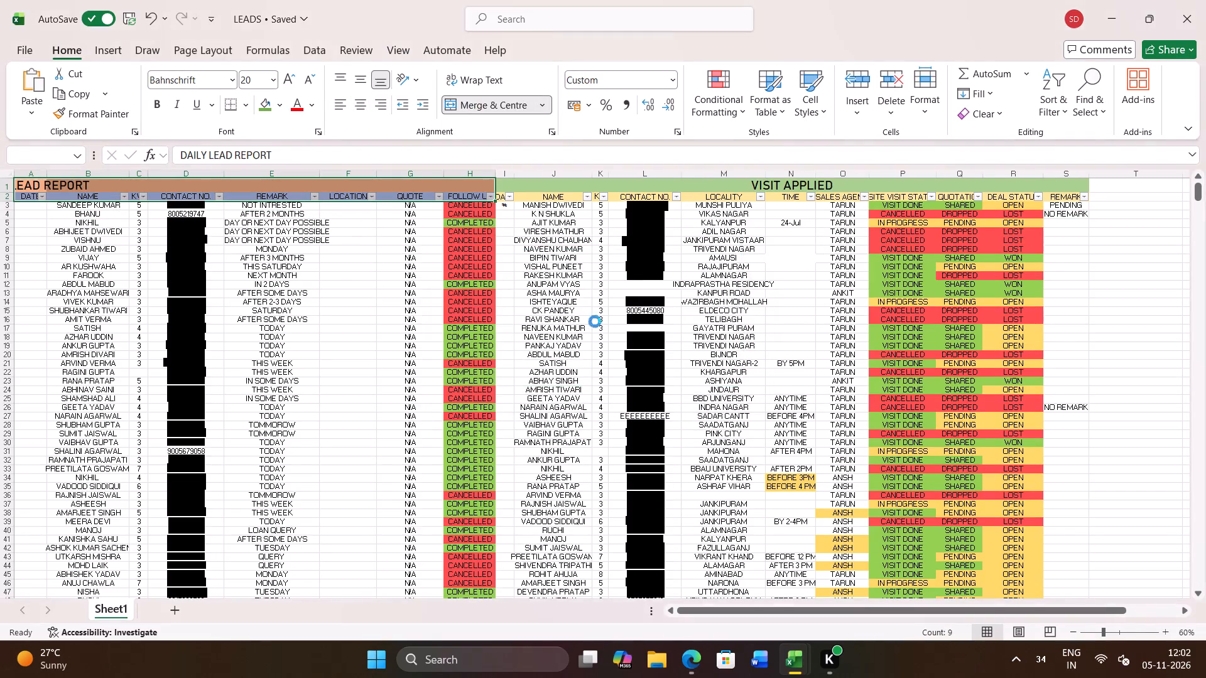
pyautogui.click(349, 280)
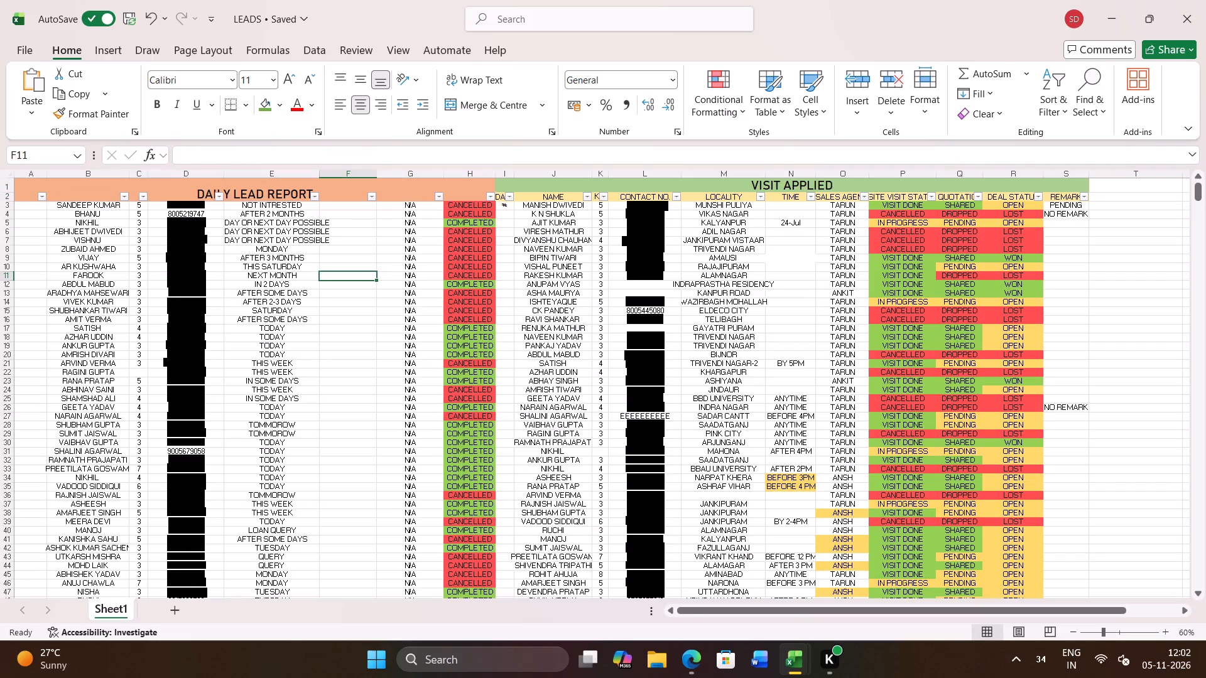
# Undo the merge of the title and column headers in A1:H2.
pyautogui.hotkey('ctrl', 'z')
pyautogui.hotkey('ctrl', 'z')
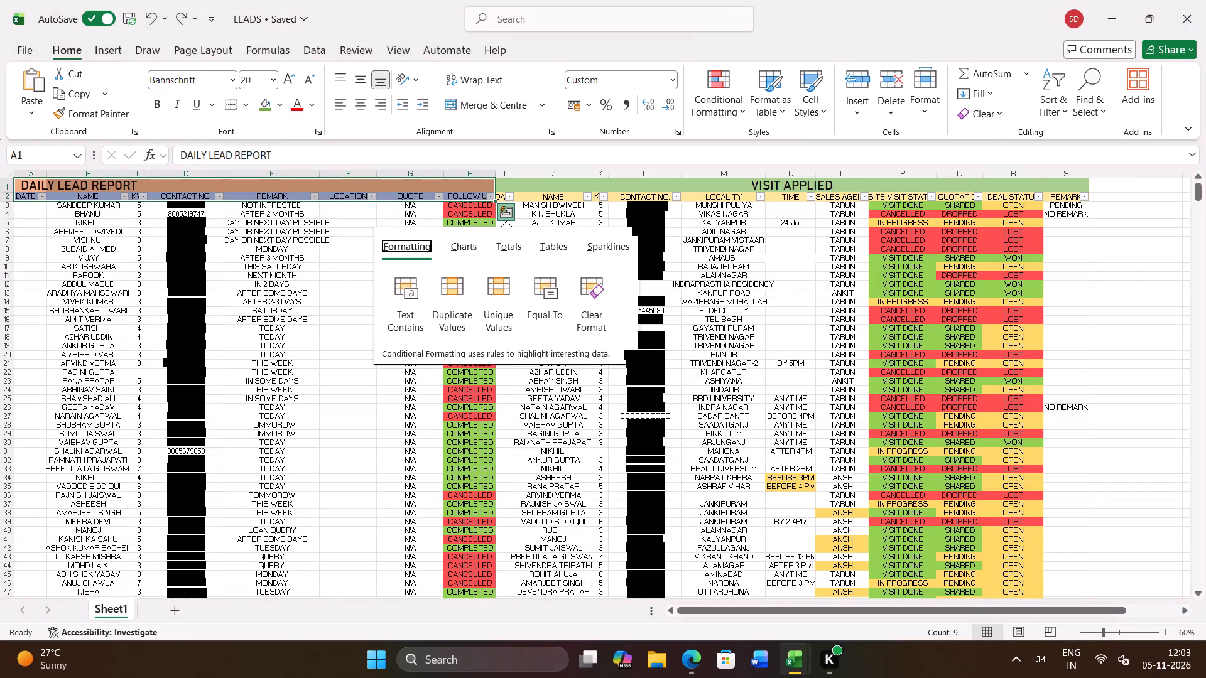
# Undo the unmerging of the DAILY LEAD REPORT title cell.
pyautogui.click(311, 250)
pyautogui.hotkey('ctrl', 'z')
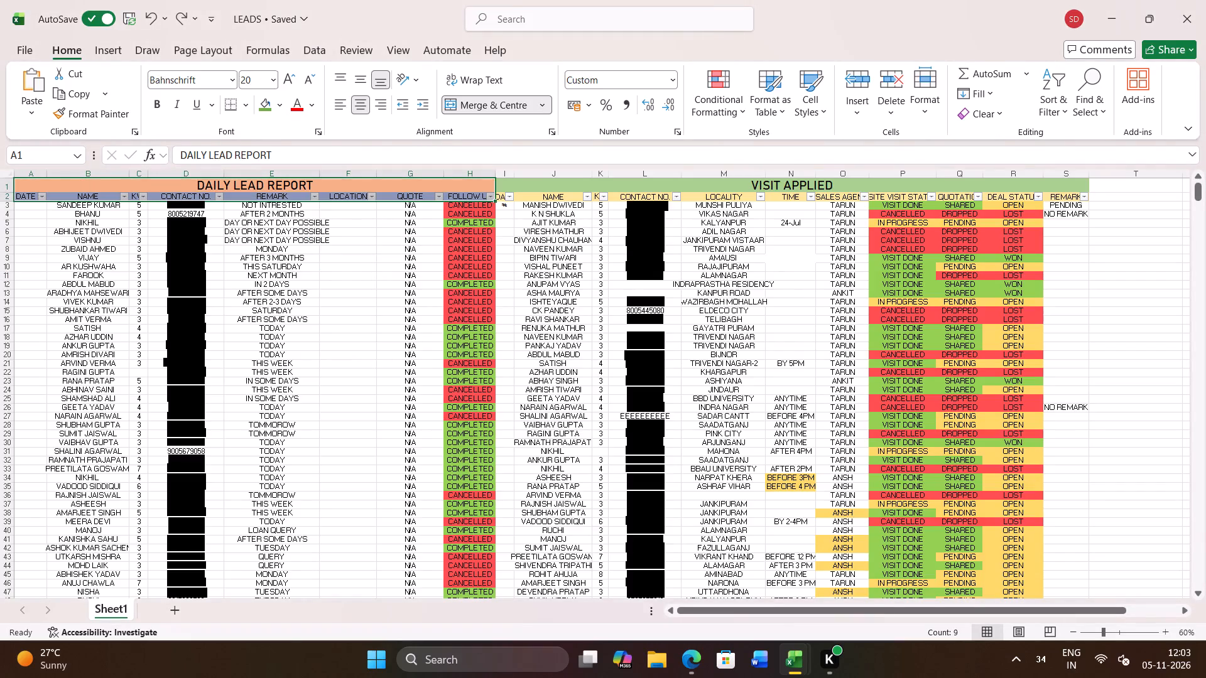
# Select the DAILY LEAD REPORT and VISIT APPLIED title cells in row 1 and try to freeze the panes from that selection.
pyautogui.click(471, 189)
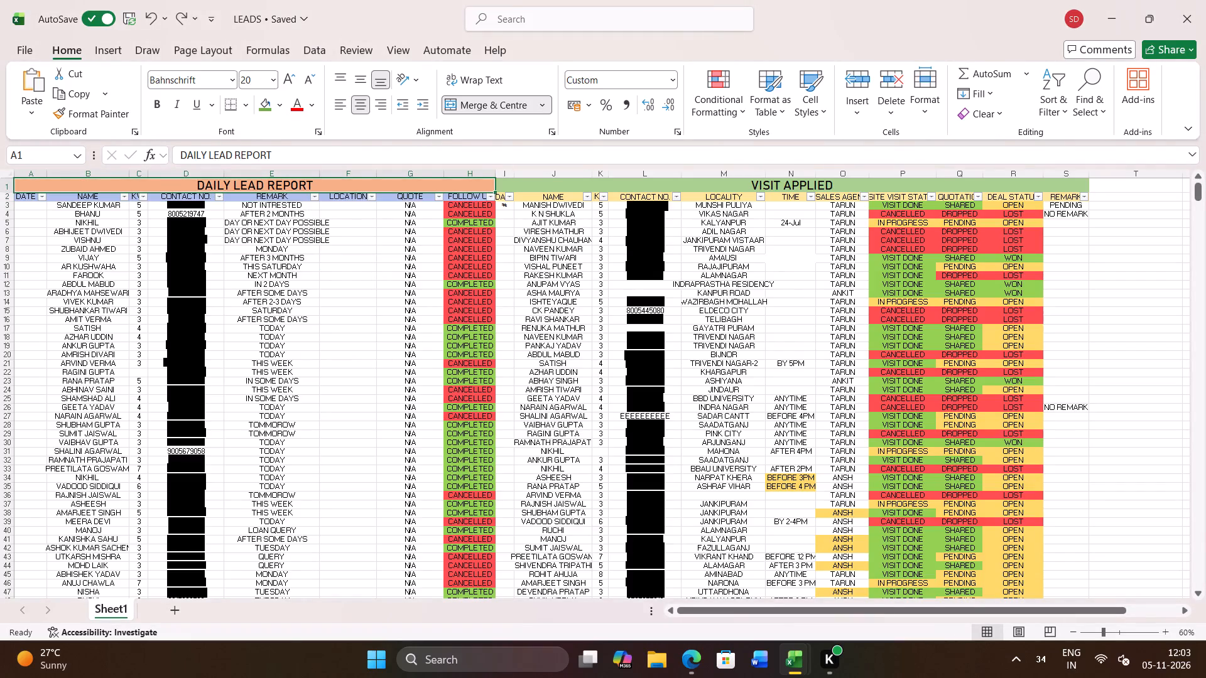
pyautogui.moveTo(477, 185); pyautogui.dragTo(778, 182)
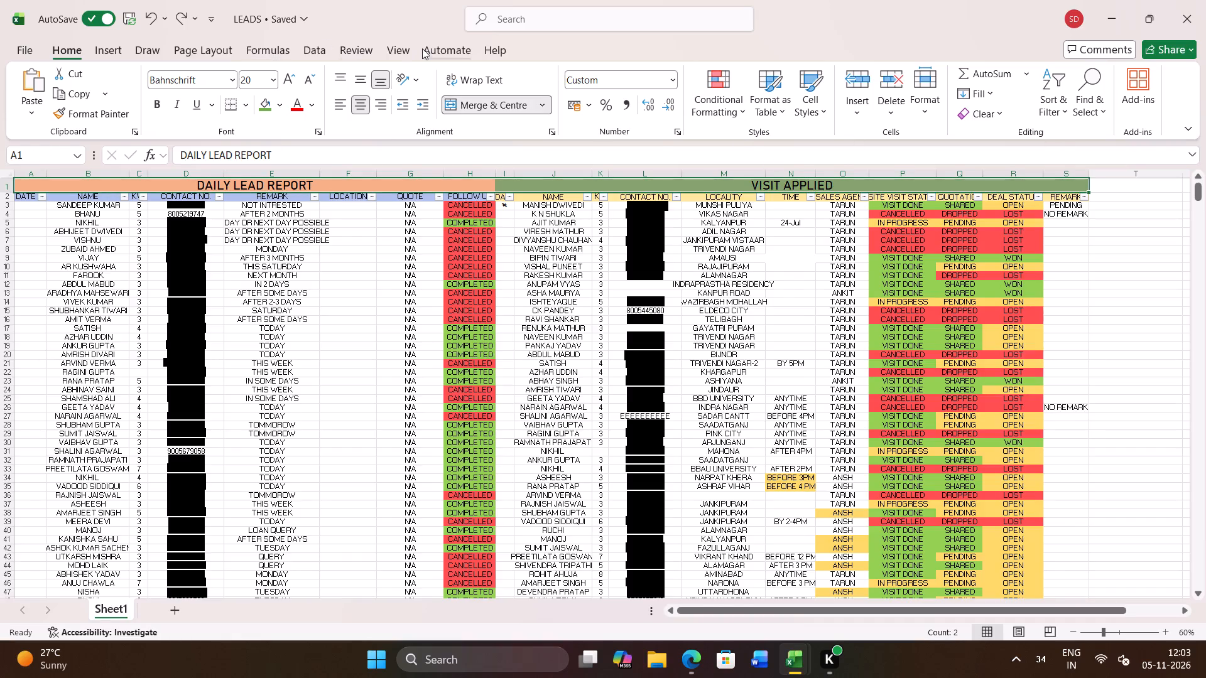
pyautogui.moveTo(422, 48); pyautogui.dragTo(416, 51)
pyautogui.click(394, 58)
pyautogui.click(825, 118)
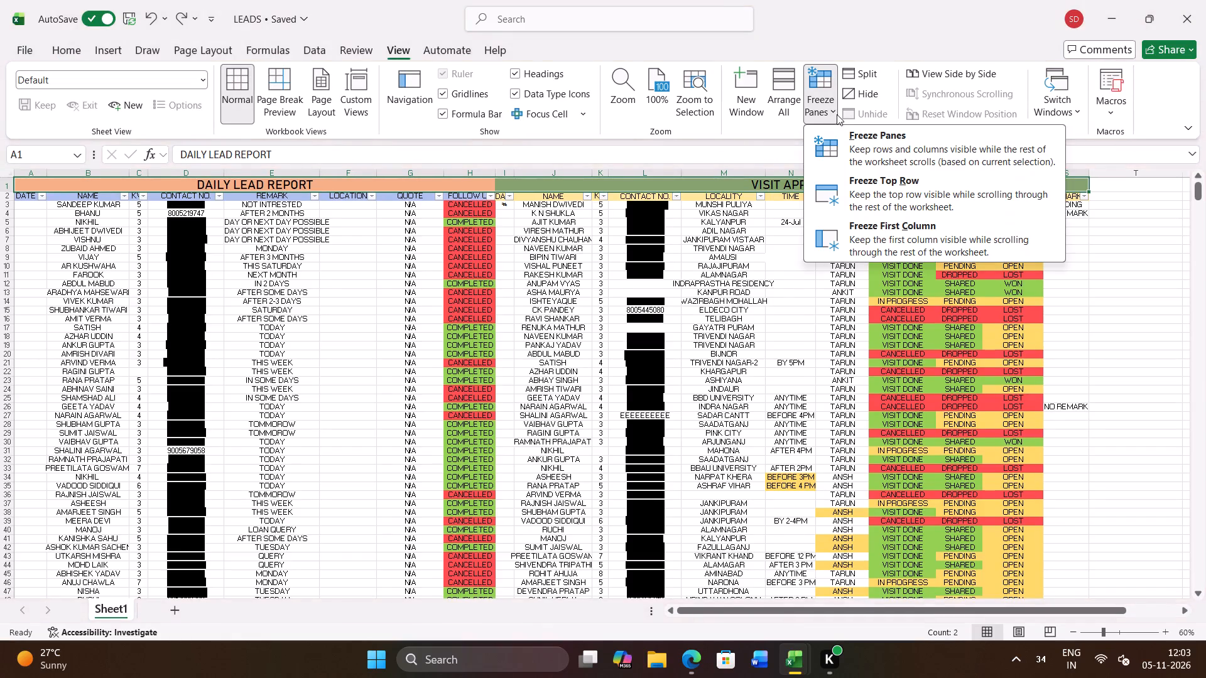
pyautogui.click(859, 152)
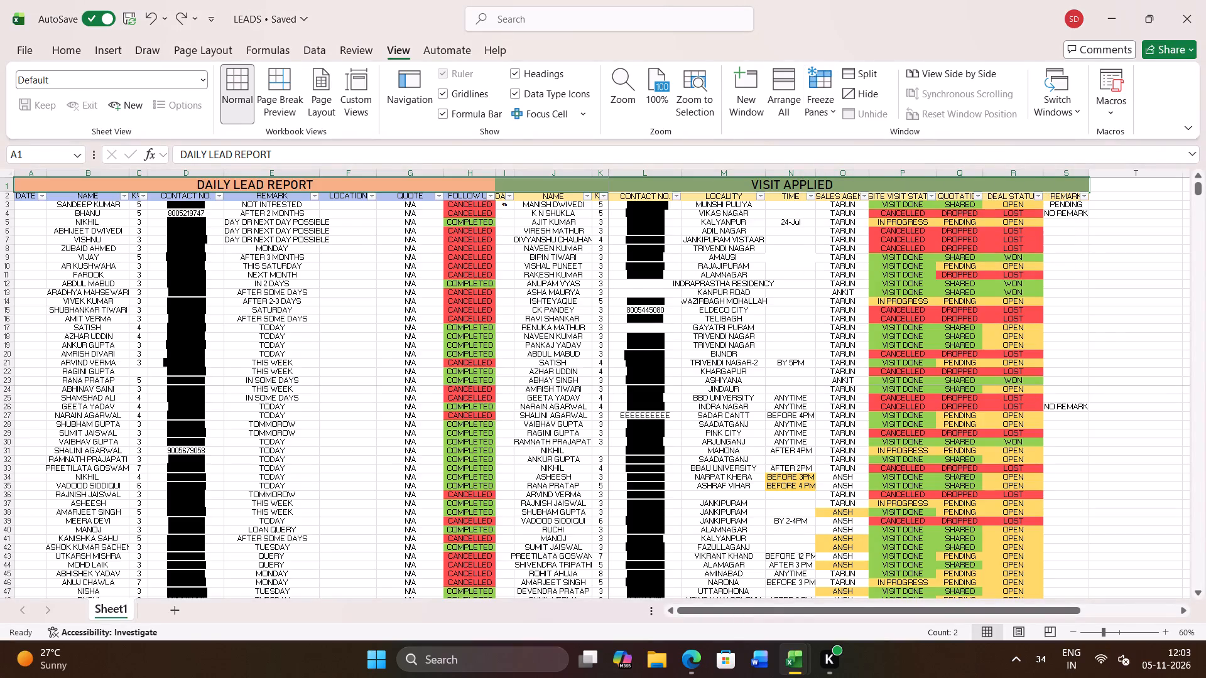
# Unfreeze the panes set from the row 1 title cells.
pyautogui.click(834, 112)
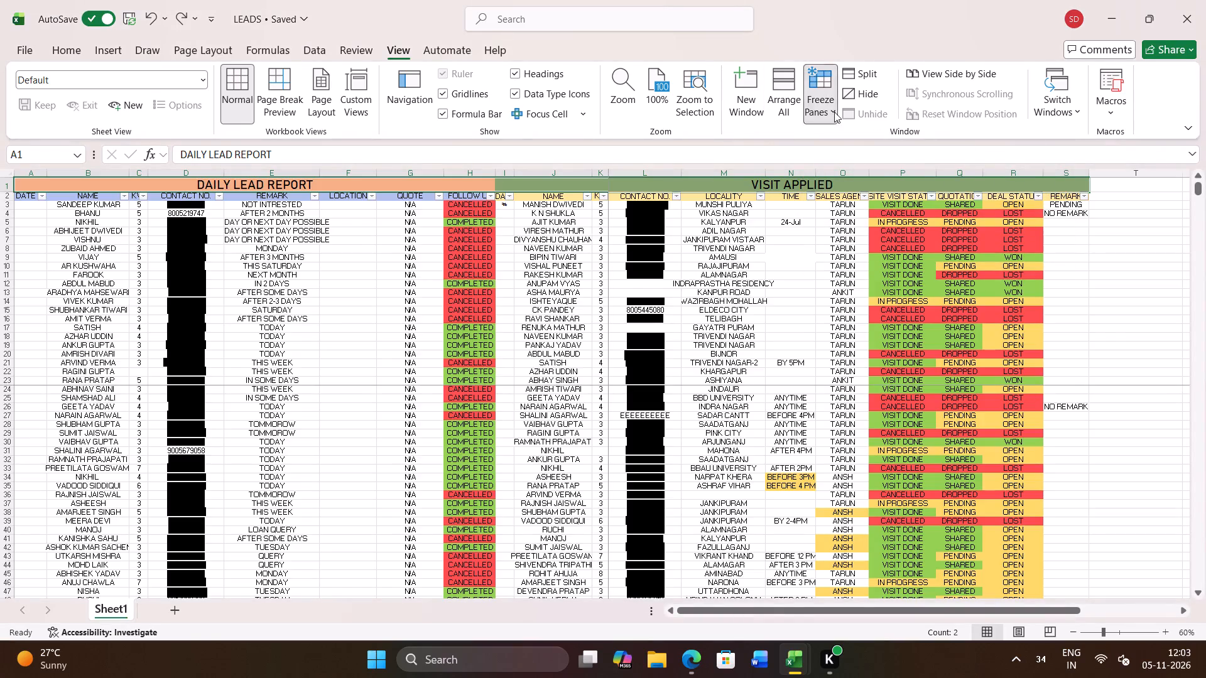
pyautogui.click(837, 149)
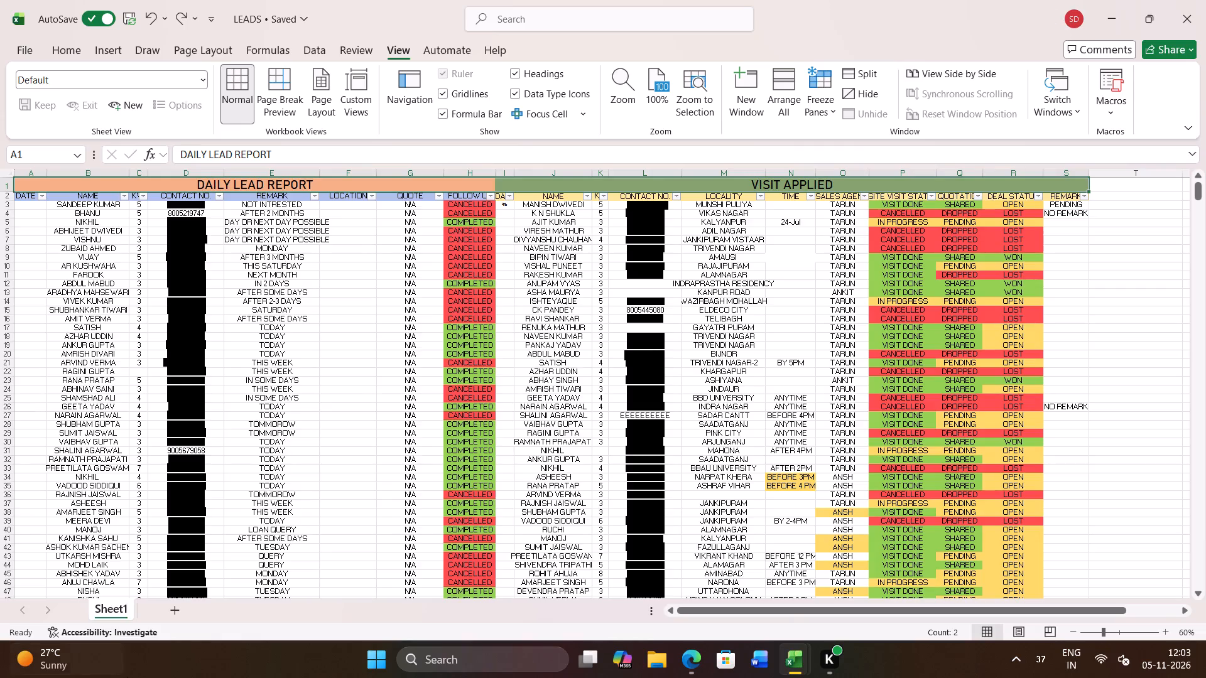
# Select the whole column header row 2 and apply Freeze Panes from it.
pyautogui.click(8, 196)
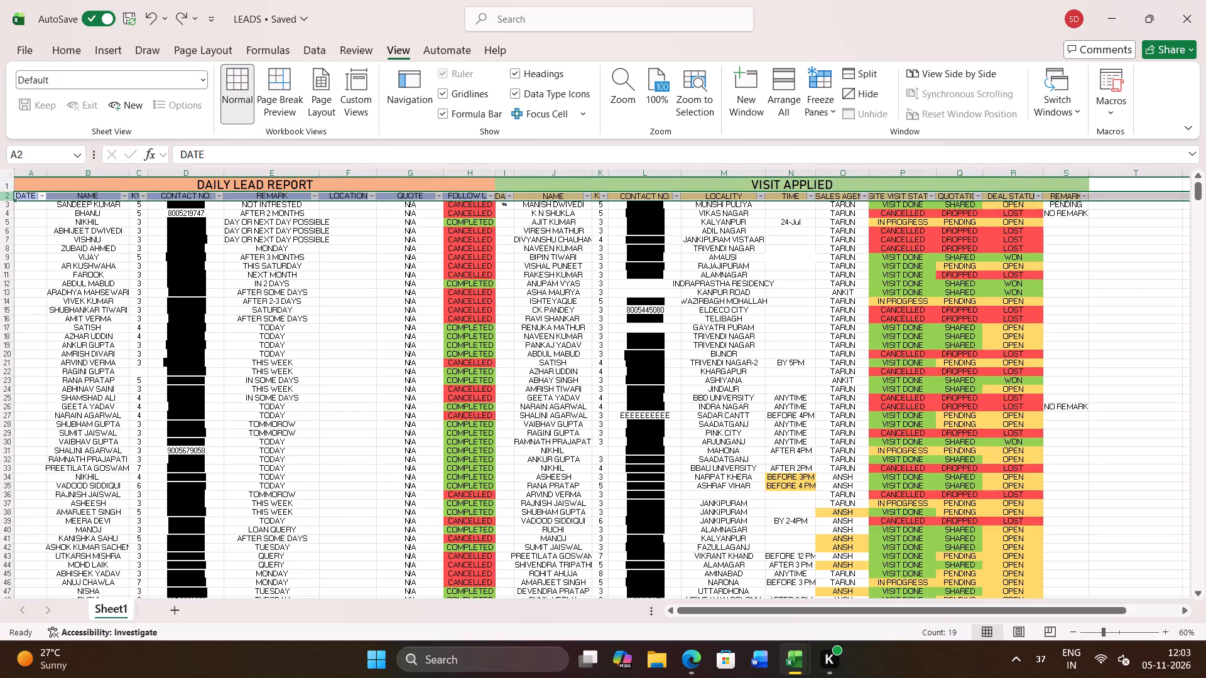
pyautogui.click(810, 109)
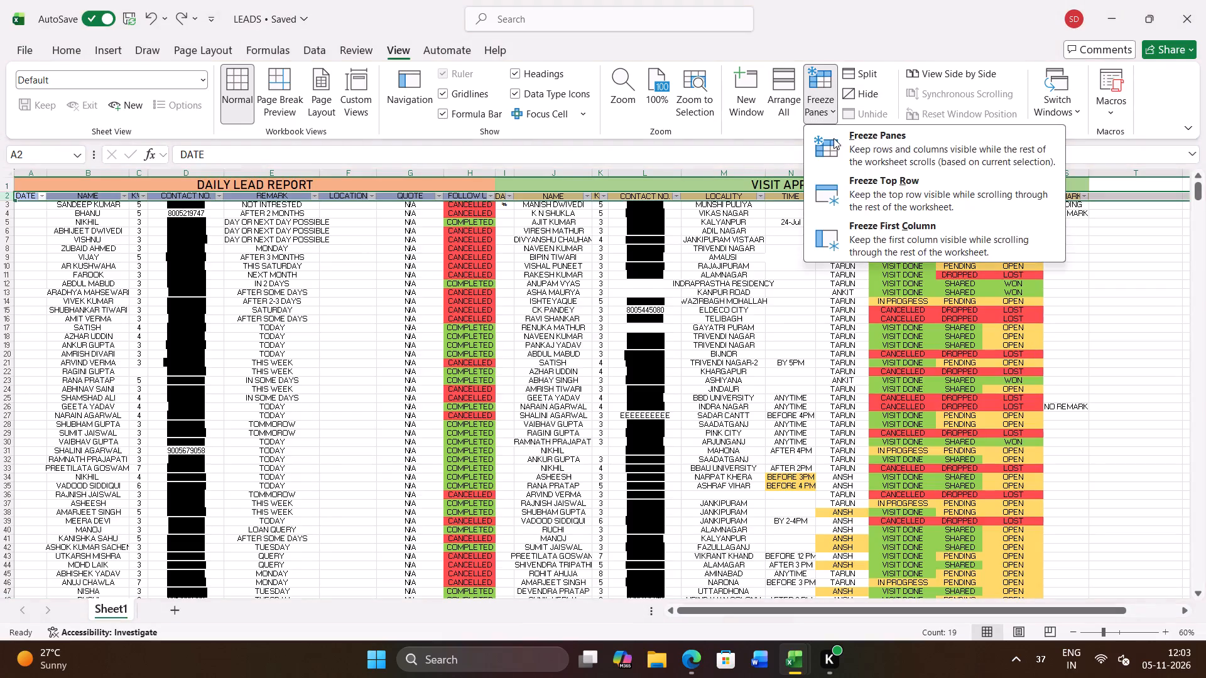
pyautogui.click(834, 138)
# Examine which heading rows stay fixed while moving through the lead list.
pyautogui.scroll(-5, 745, 370)
pyautogui.scroll(5, 737, 393)
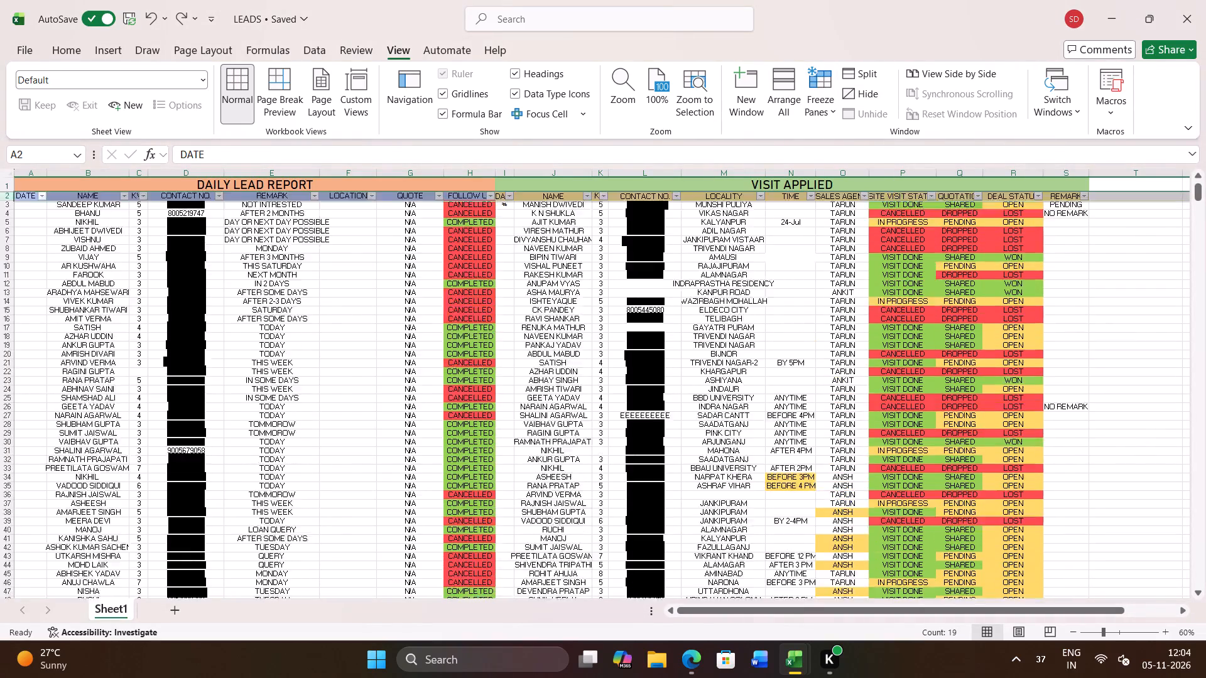
pyautogui.scroll(2, 739, 393)
pyautogui.scroll(-1, 739, 393)
pyautogui.scroll(9, 739, 393)
pyautogui.click(693, 414)
pyautogui.scroll(-3, 694, 414)
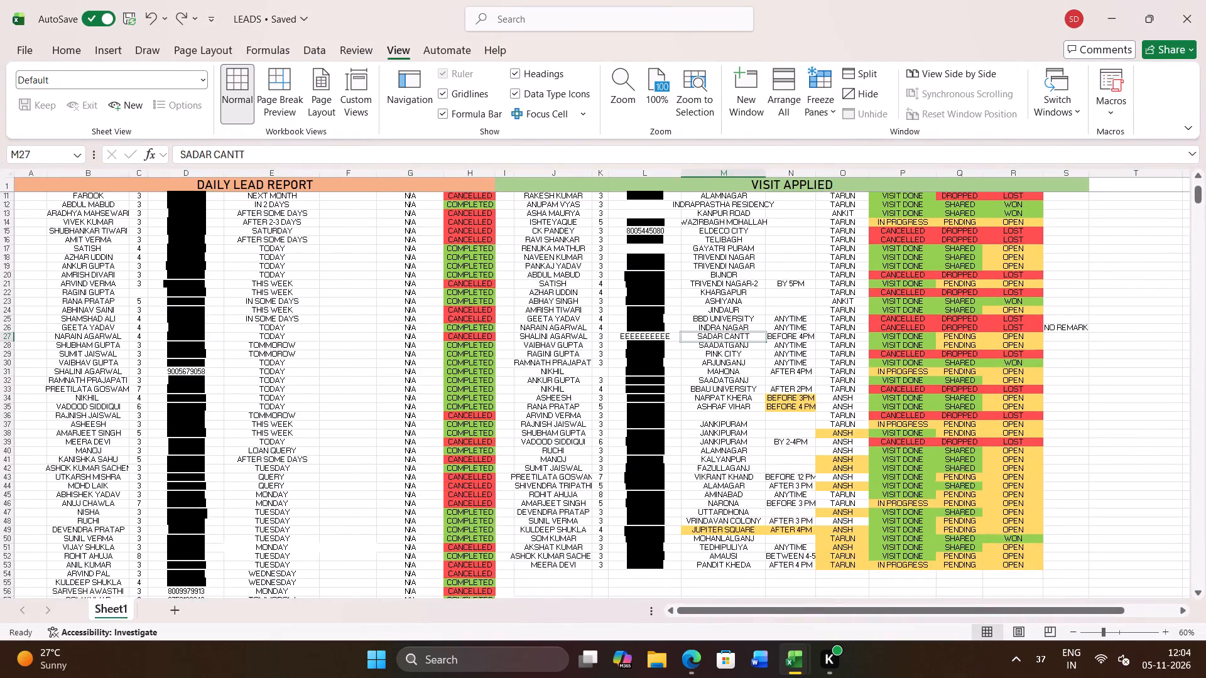
pyautogui.scroll(12, 694, 414)
pyautogui.scroll(-9, 694, 414)
pyautogui.scroll(3, 694, 414)
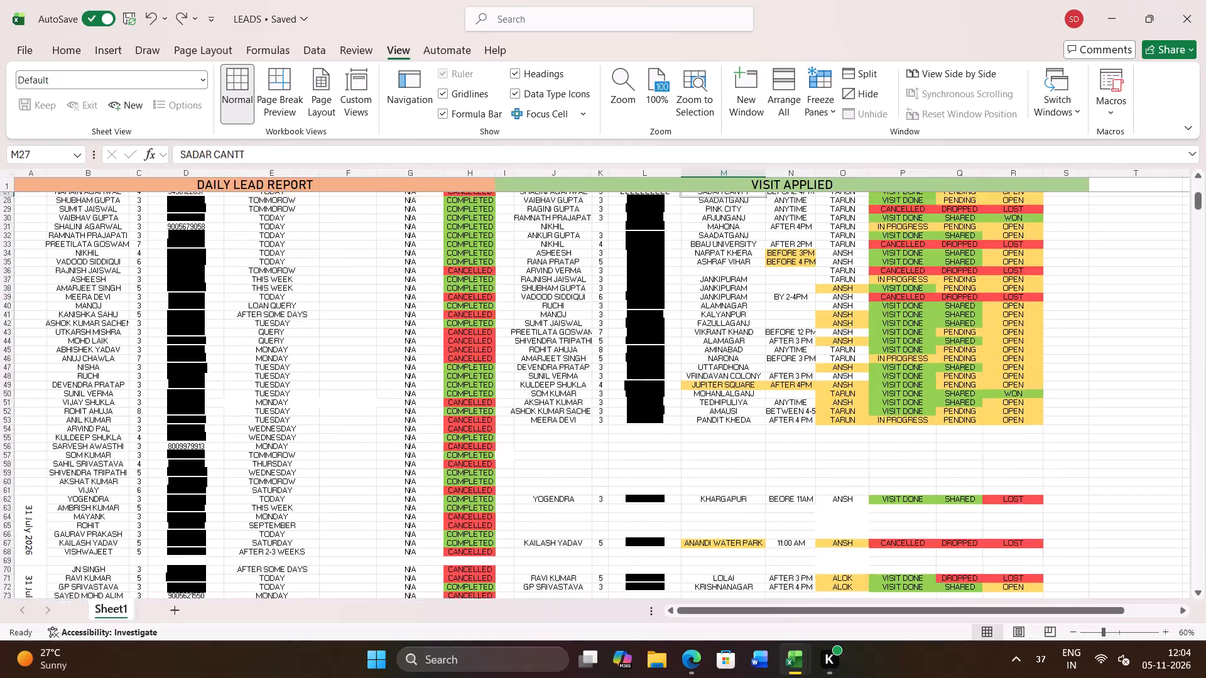
pyautogui.scroll(16, 694, 414)
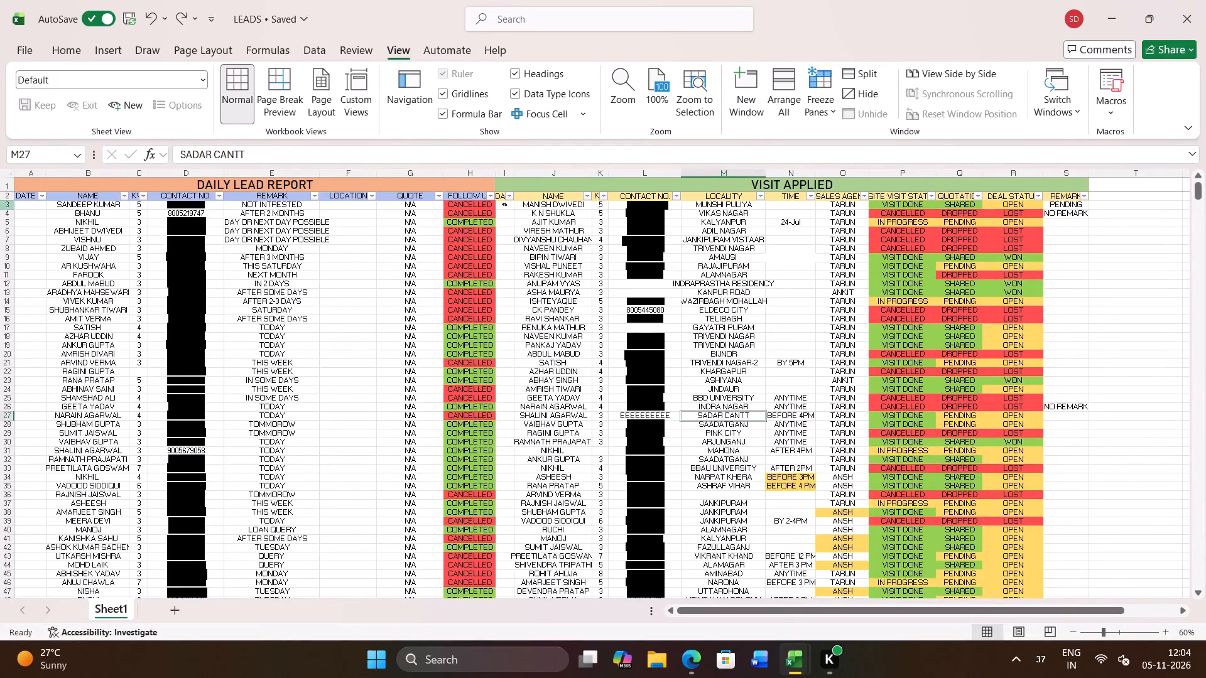
# Select row 3, the first lead row, and unfreeze the panes set from row 2.
pyautogui.click(9, 202)
pyautogui.click(11, 222)
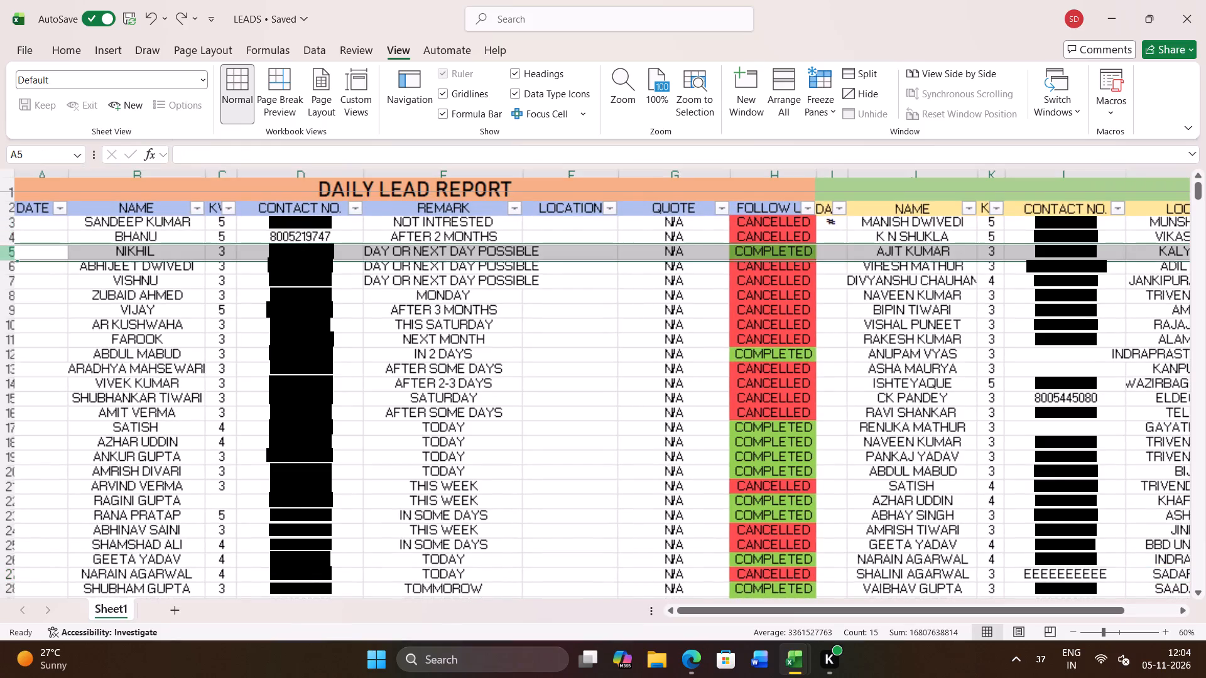
pyautogui.click(13, 220)
pyautogui.click(1070, 632)
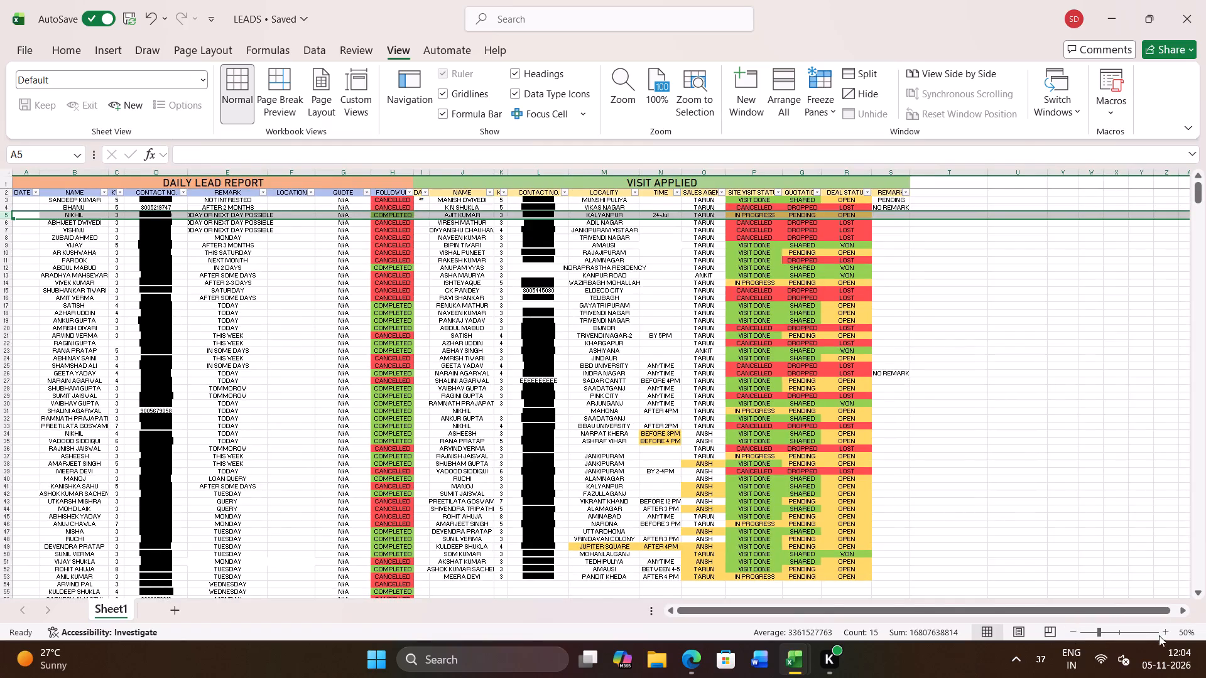
pyautogui.click(1163, 637)
pyautogui.click(1163, 637)
pyautogui.tripleClick(1163, 637)
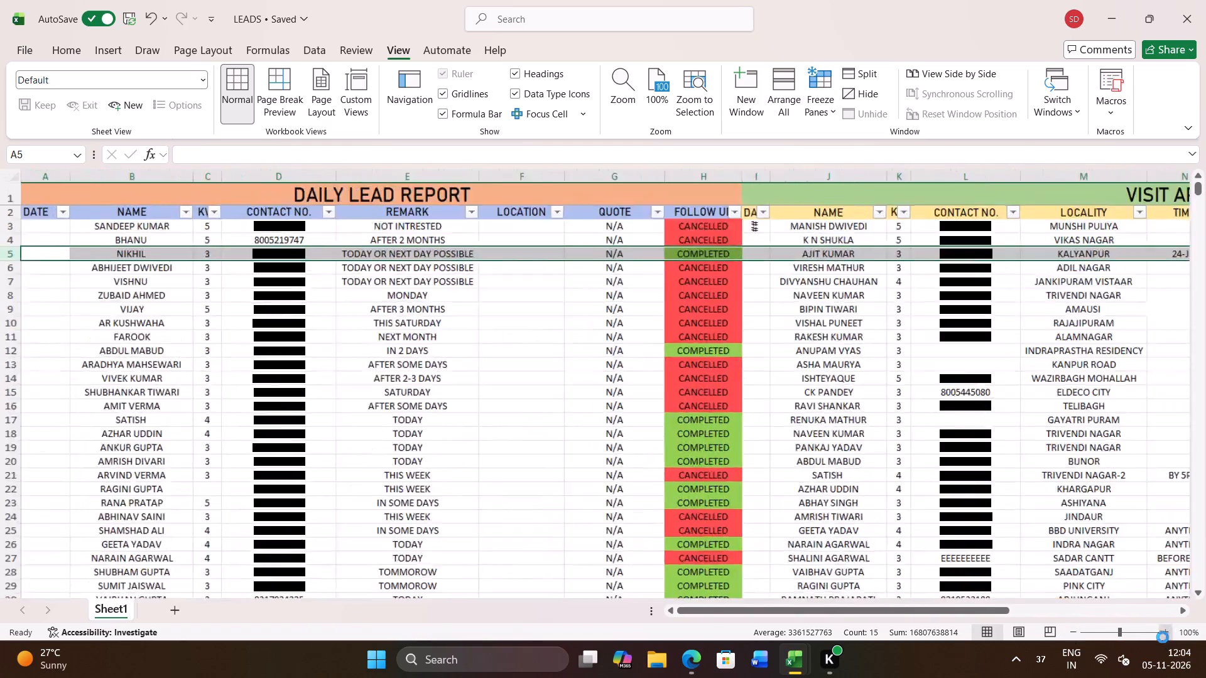
pyautogui.click(1163, 637)
pyautogui.click(9, 244)
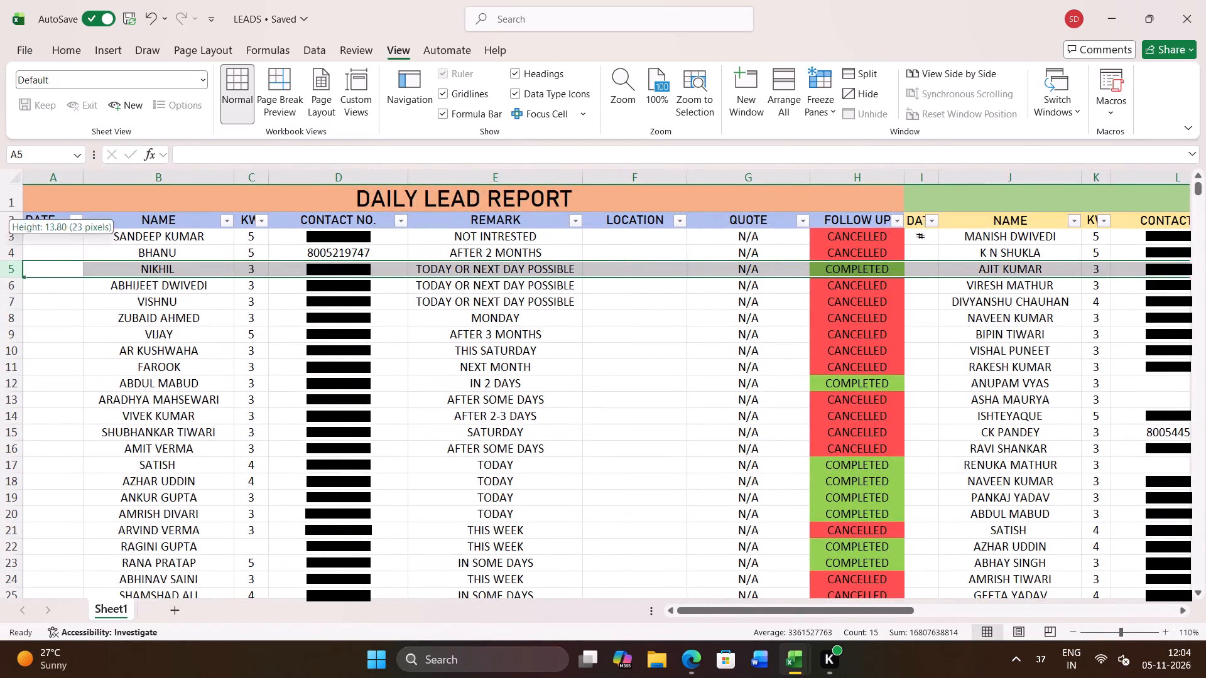
pyautogui.click(9, 239)
pyautogui.click(820, 110)
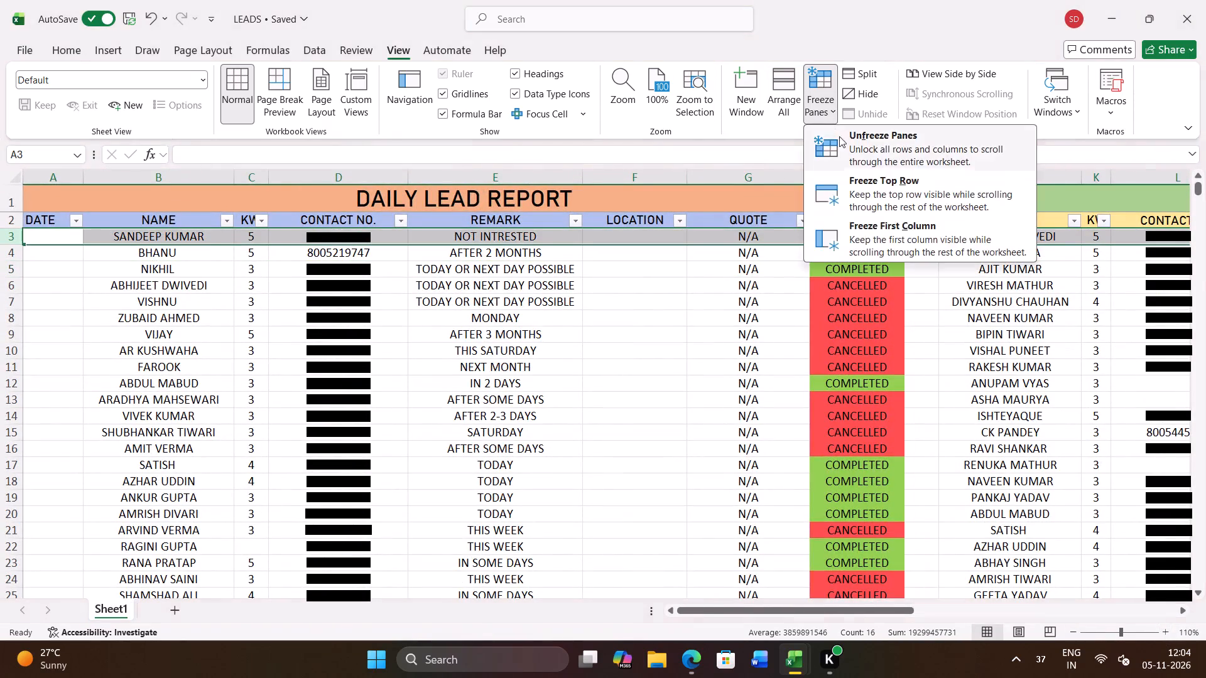
pyautogui.click(843, 148)
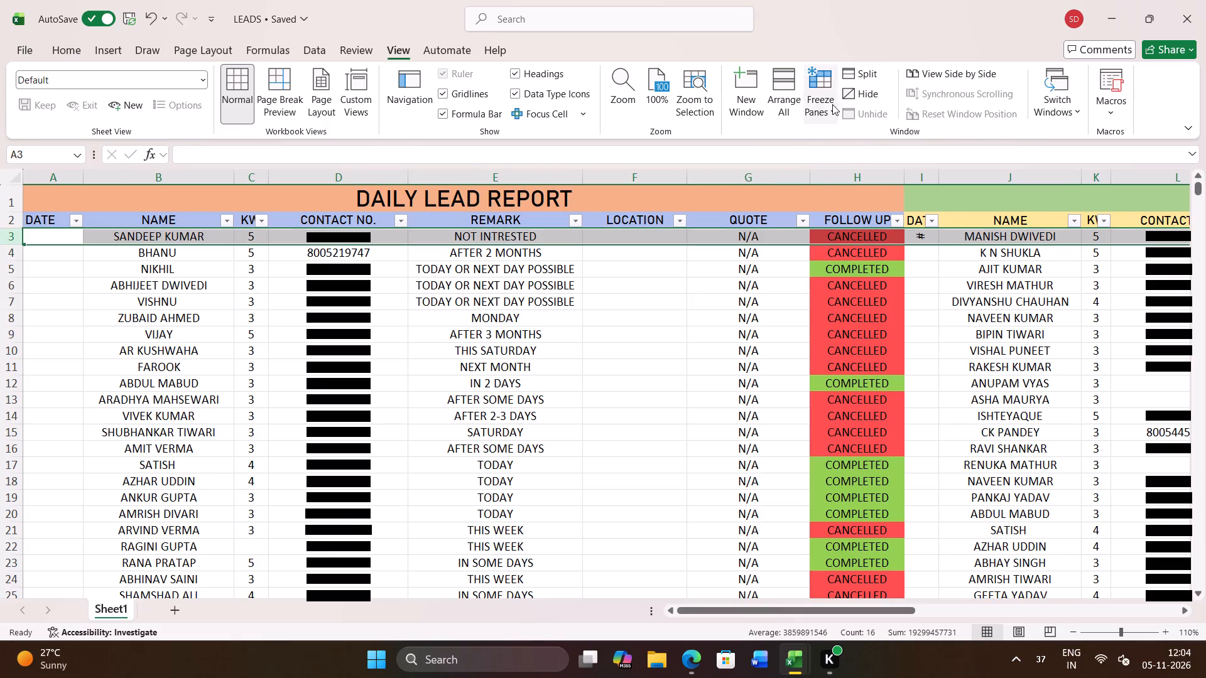
# Freeze the panes above row 3 to lock the title row and the column header row.
pyautogui.click(832, 104)
pyautogui.click(836, 162)
# Check the frozen title and column header rows against the lead entries further down the sheet.
pyautogui.scroll(-4, 711, 348)
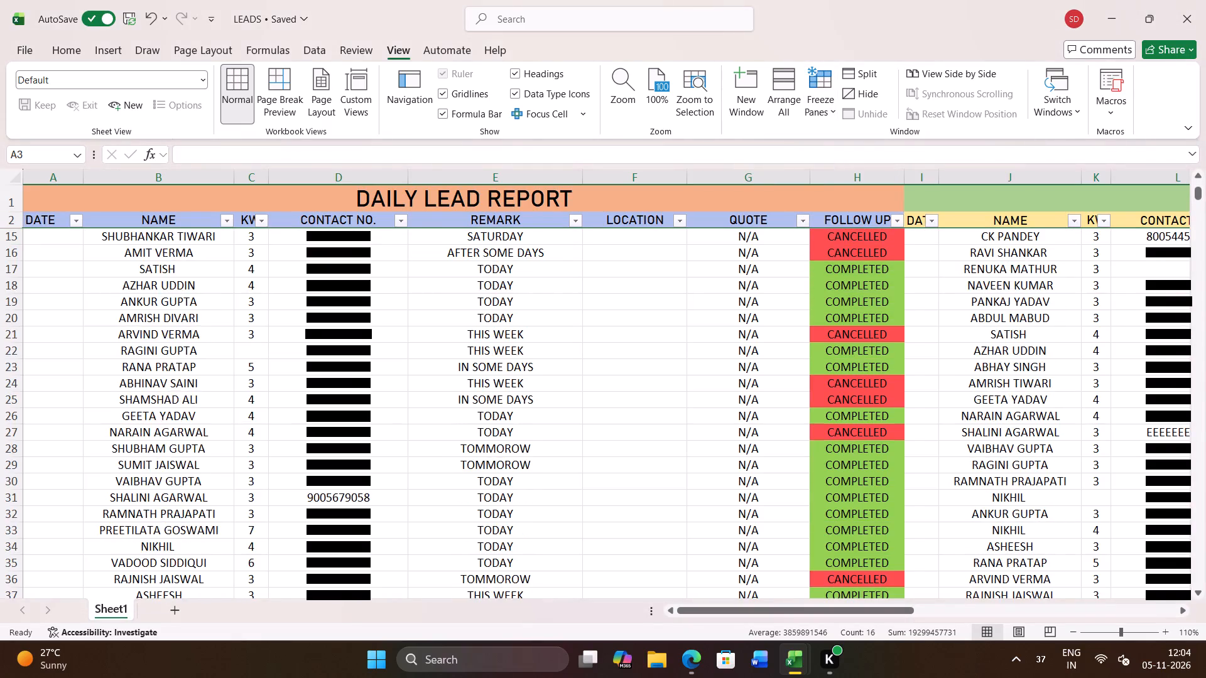
pyautogui.scroll(-5, 727, 393)
pyautogui.click(726, 392)
pyautogui.scroll(-12, 723, 391)
pyautogui.scroll(10, 722, 391)
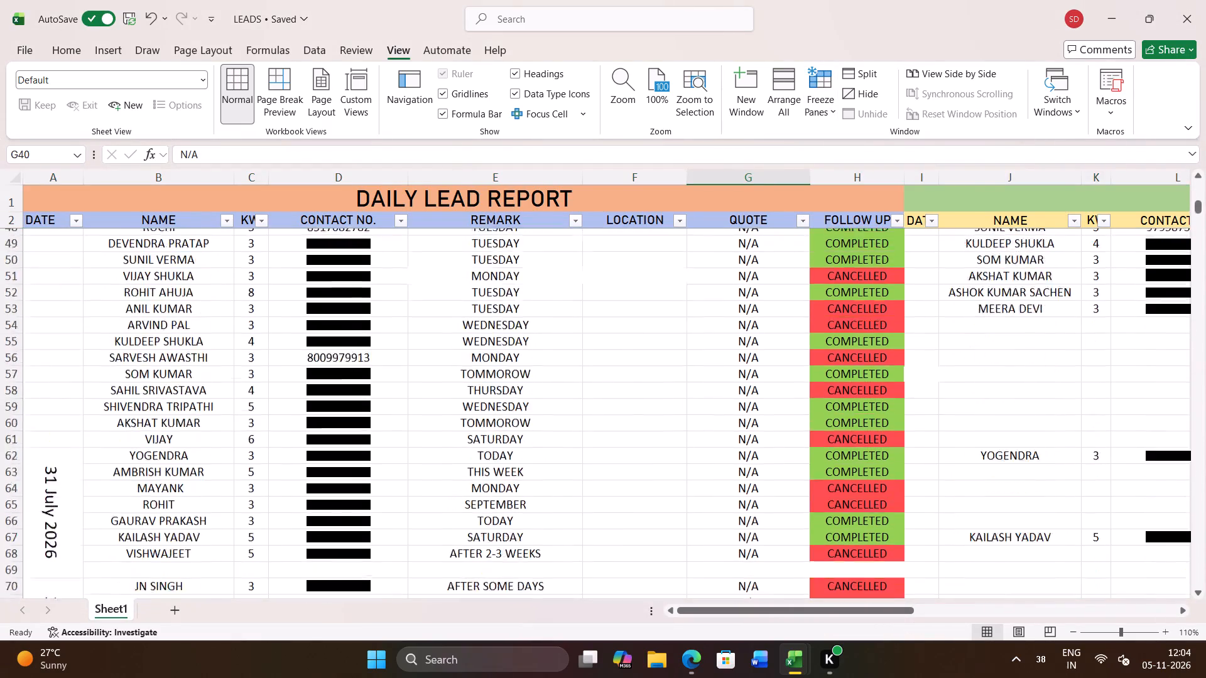
pyautogui.scroll(17, 722, 391)
pyautogui.scroll(6, 722, 391)
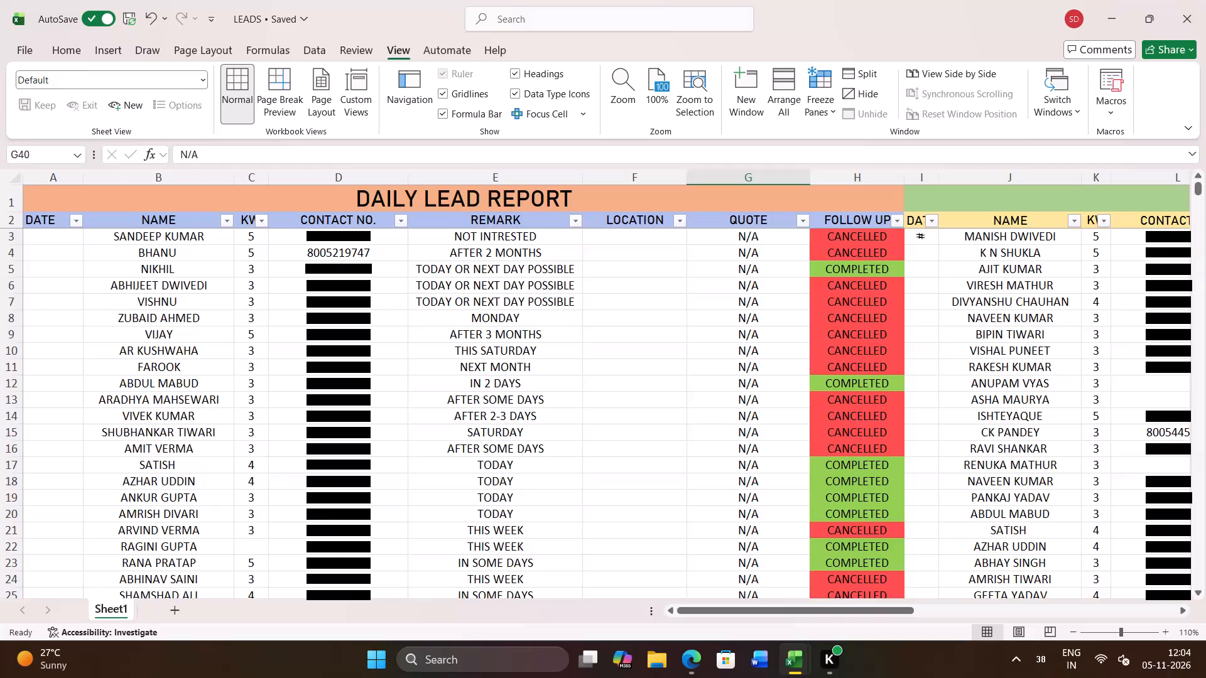
pyautogui.scroll(6, 687, 379)
# Narrow the DATE column A to match the 4.78 width of the VISIT APPLIED date column I.
pyautogui.doubleClick(1067, 632)
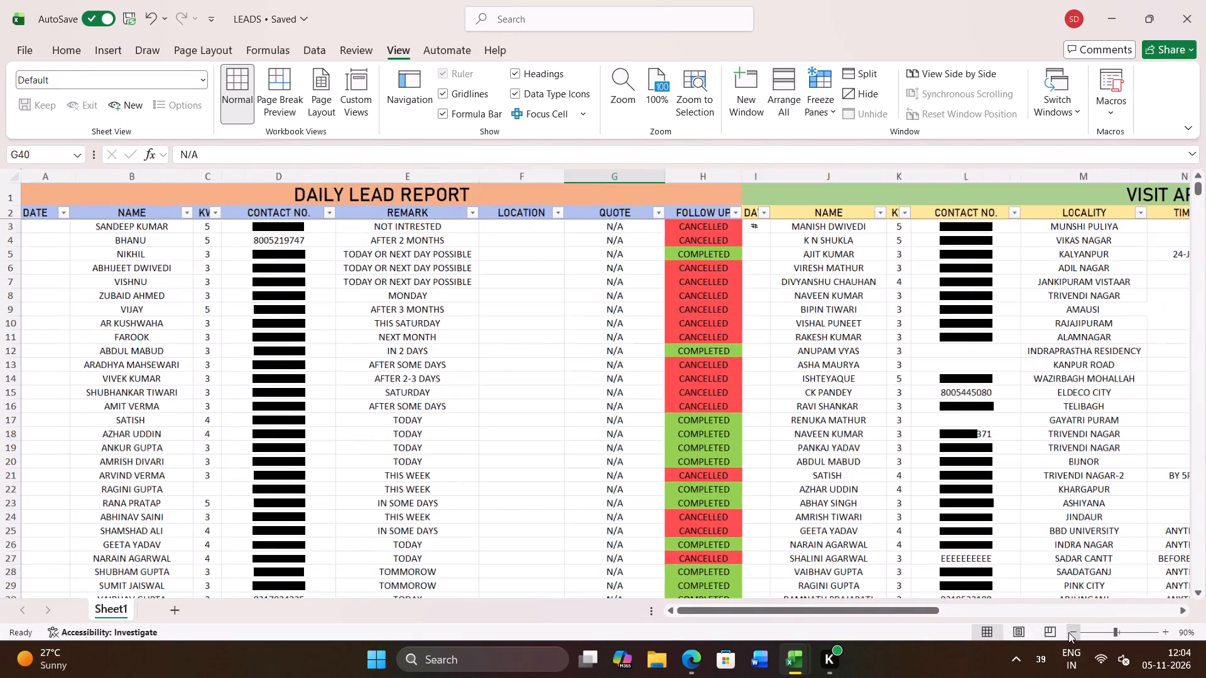
pyautogui.scroll(-20, 469, 413)
pyautogui.scroll(-11, 469, 413)
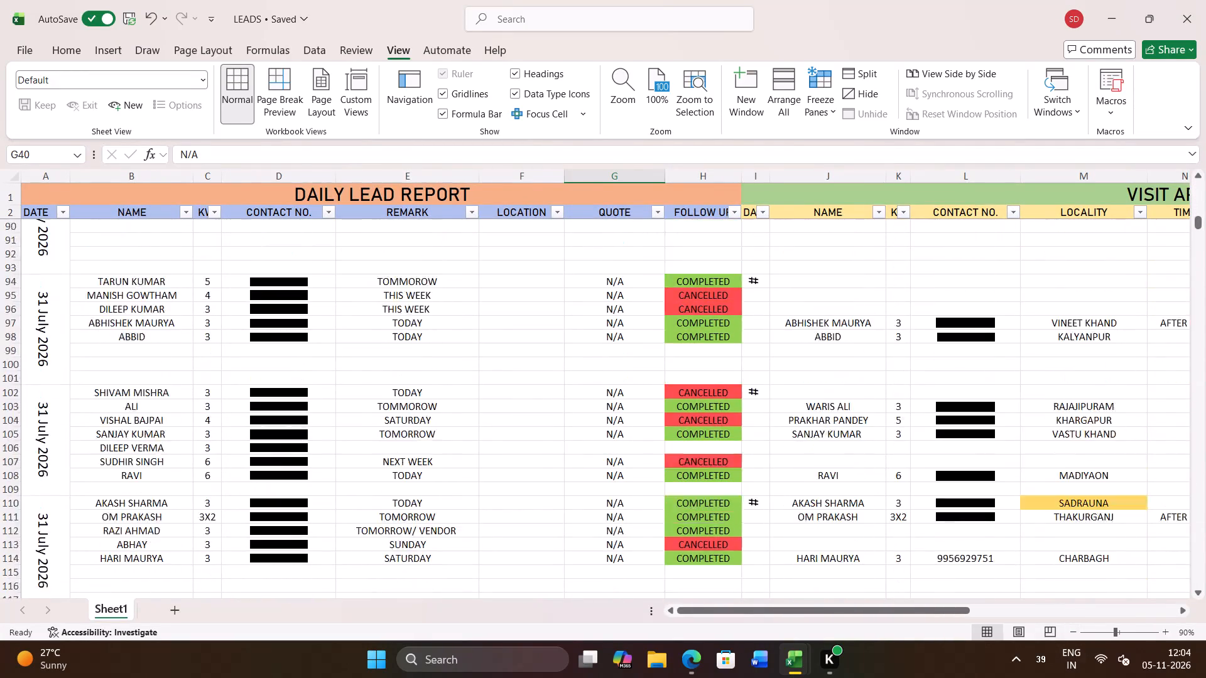
pyautogui.scroll(-10, 505, 477)
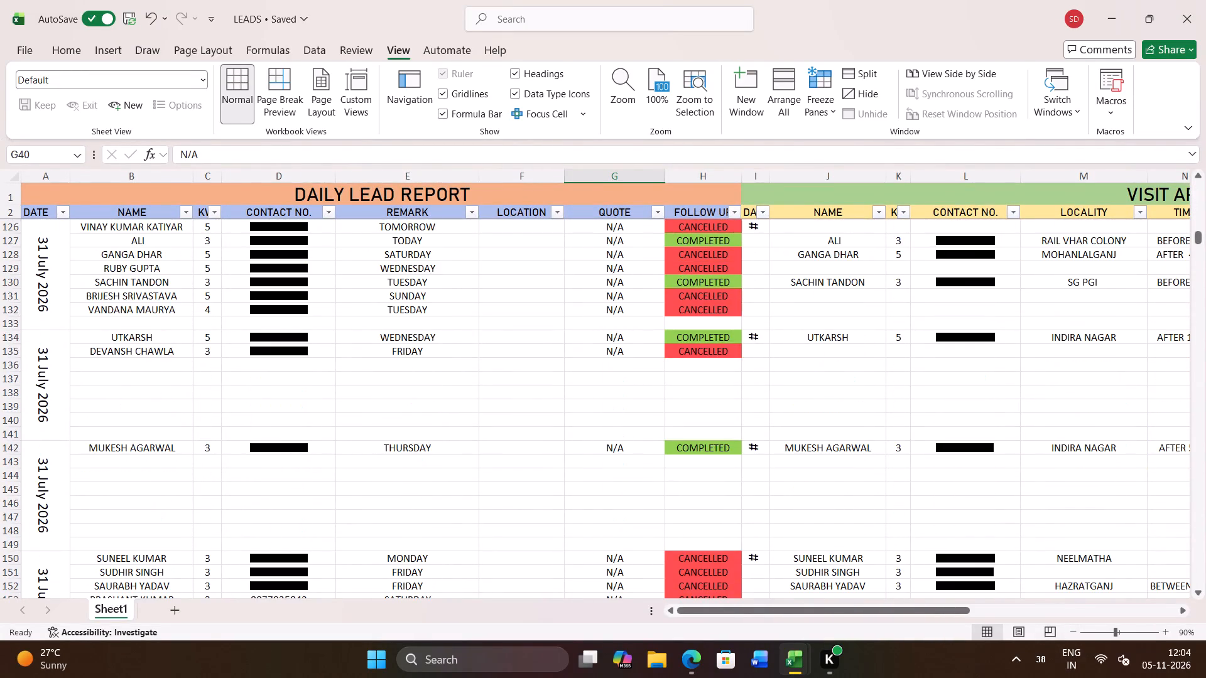
pyautogui.scroll(-20, 410, 421)
pyautogui.scroll(-14, 403, 411)
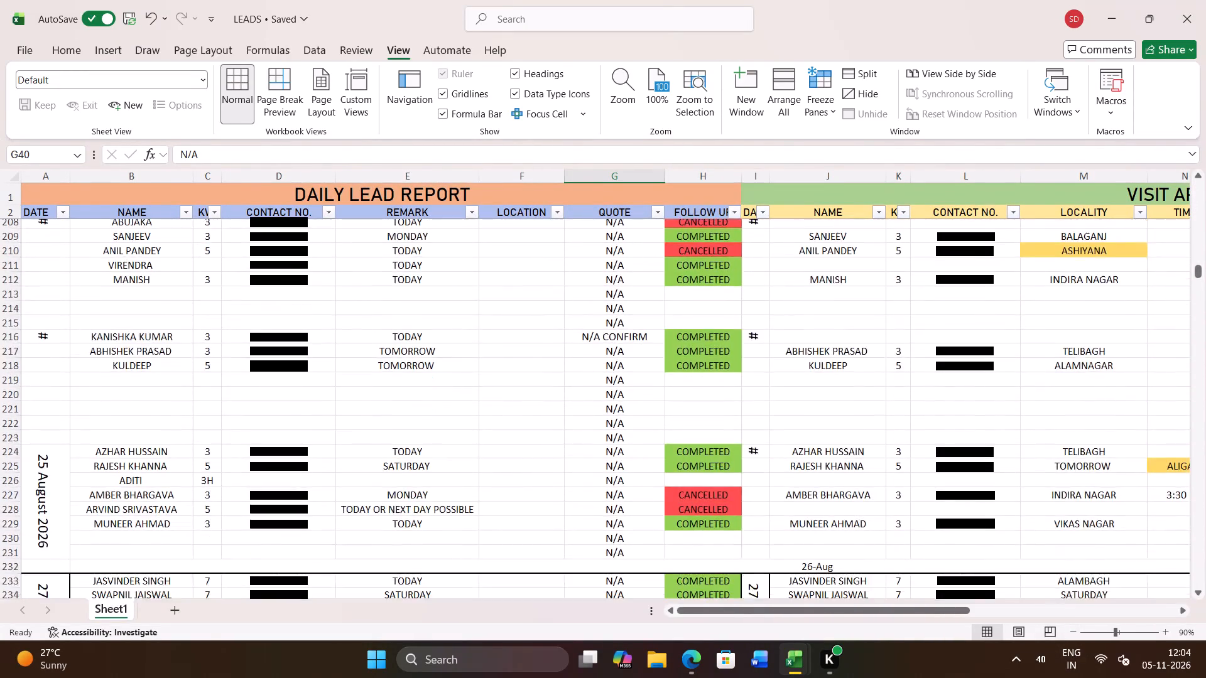
pyautogui.scroll(-15, 403, 409)
pyautogui.scroll(-20, 408, 400)
pyautogui.scroll(-1, 408, 400)
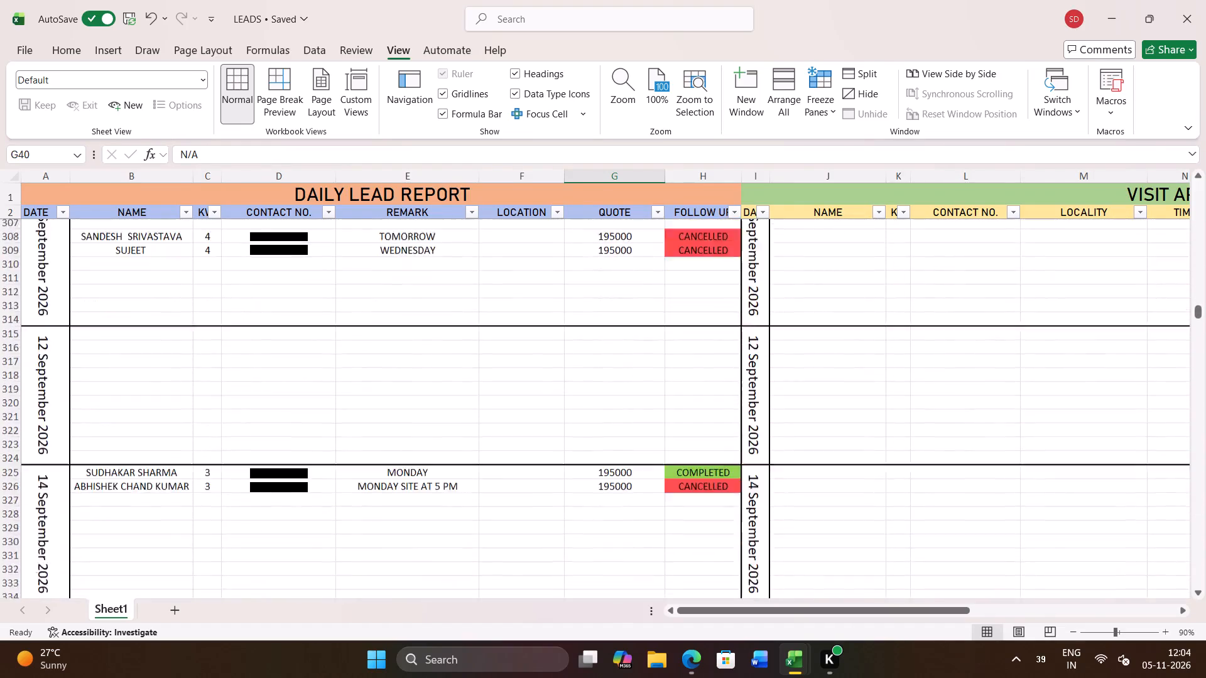
pyautogui.scroll(-20, 408, 400)
pyautogui.scroll(-20, 408, 400)
pyautogui.scroll(-16, 408, 400)
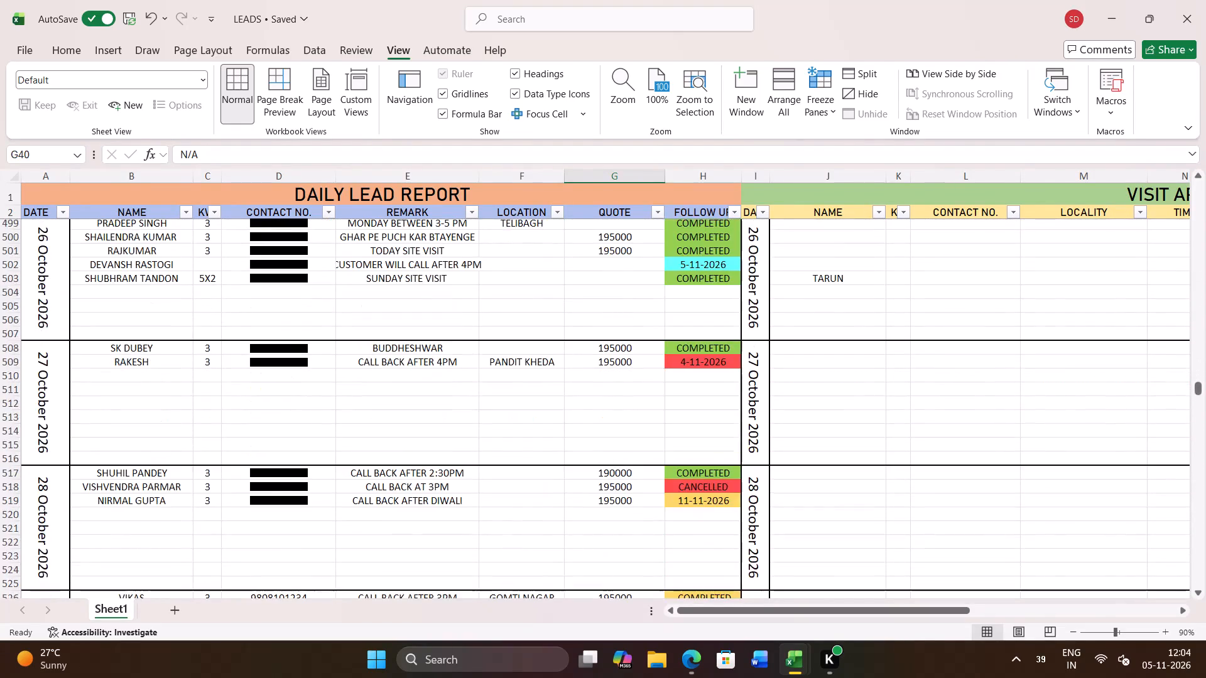
pyautogui.scroll(-7, 408, 401)
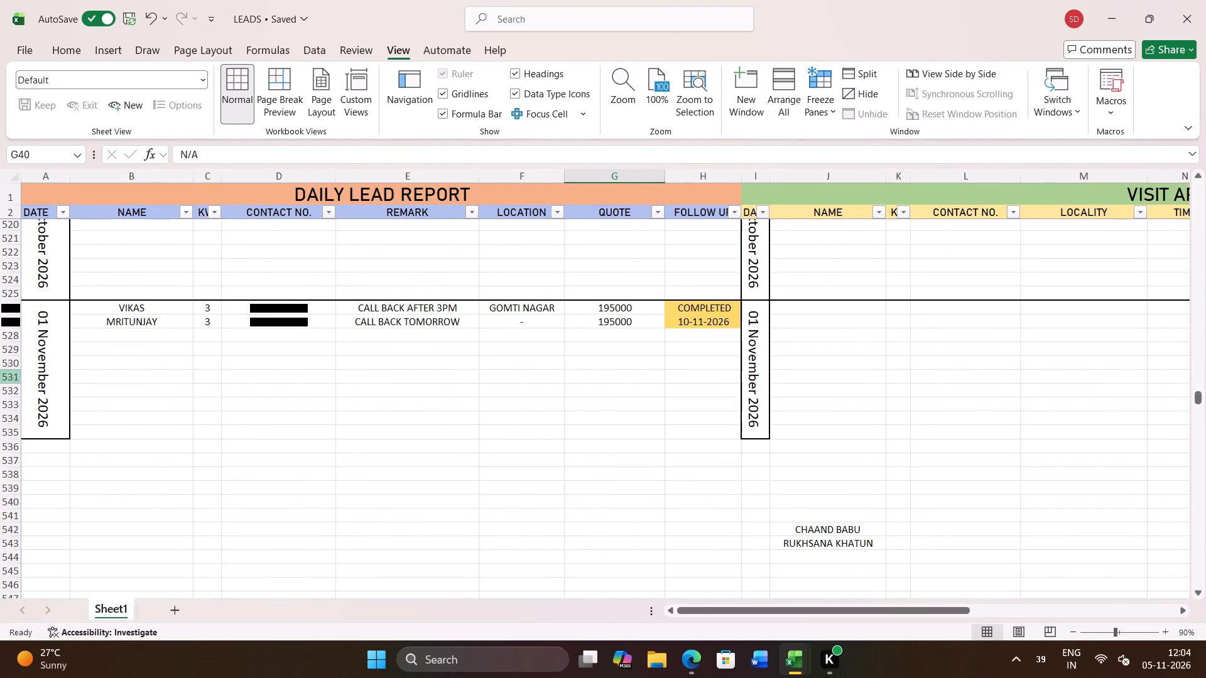
pyautogui.click(36, 371)
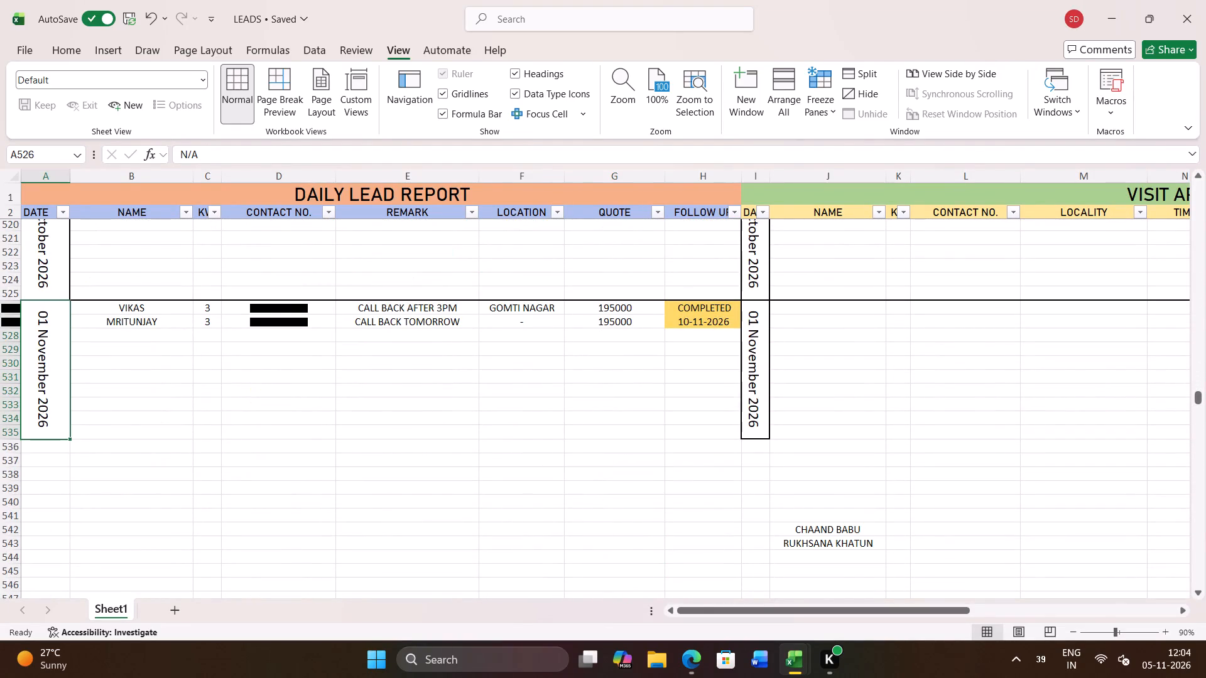
pyautogui.moveTo(68, 174); pyautogui.dragTo(53, 174)
pyautogui.moveTo(53, 174); pyautogui.dragTo(50, 174)
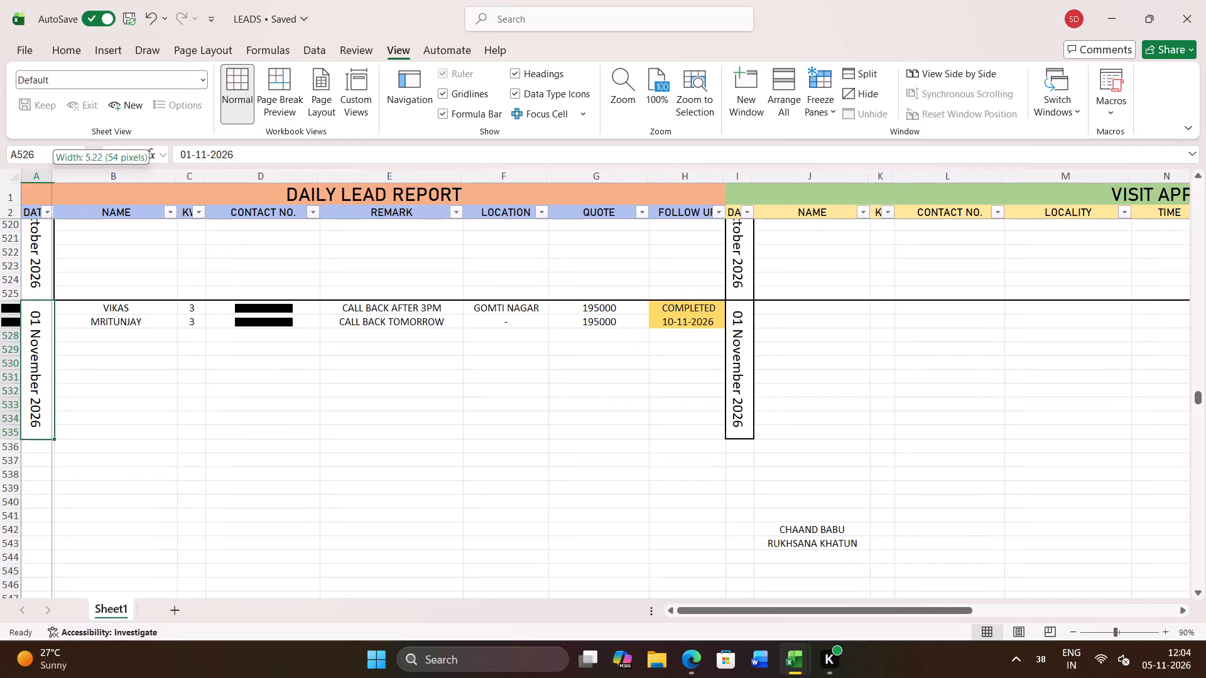
pyautogui.moveTo(50, 174); pyautogui.dragTo(46, 174)
pyautogui.click(46, 174)
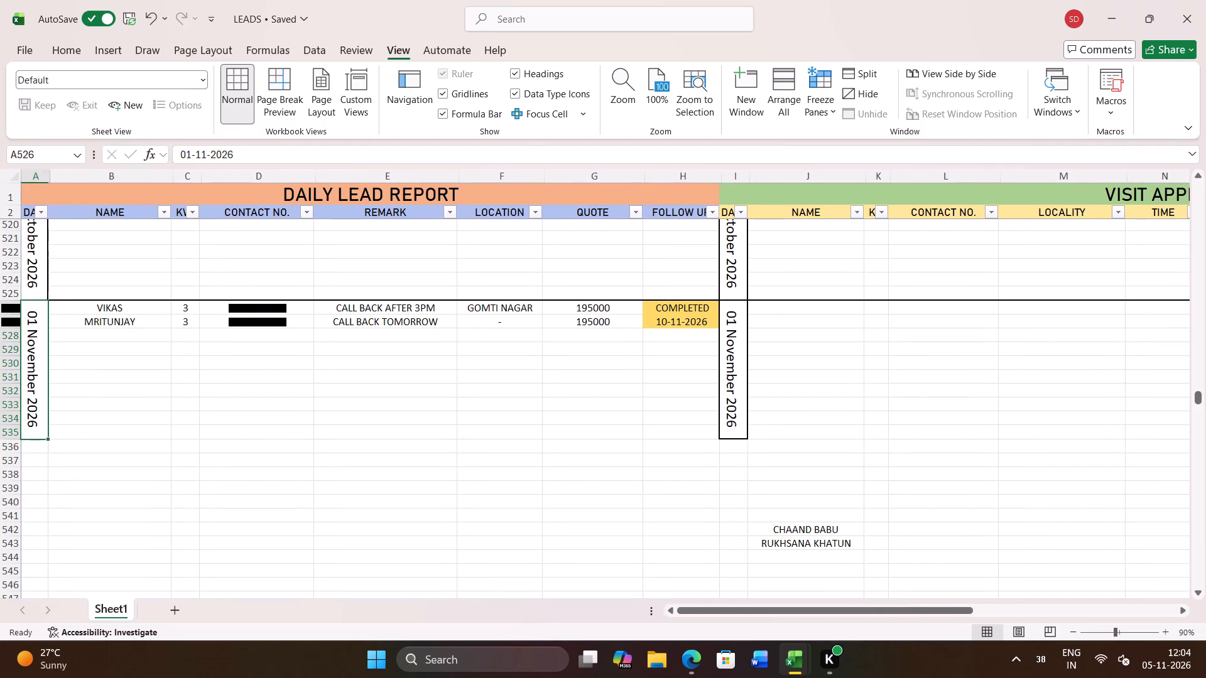
pyautogui.click(747, 173)
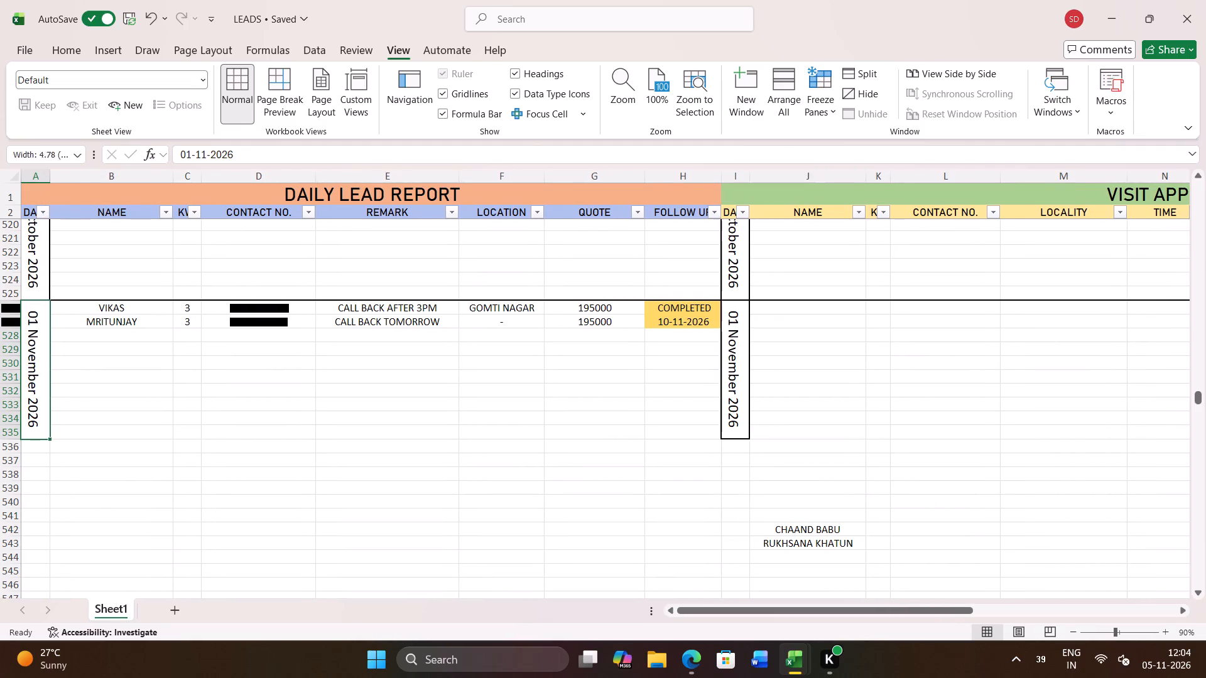
pyautogui.click(47, 178)
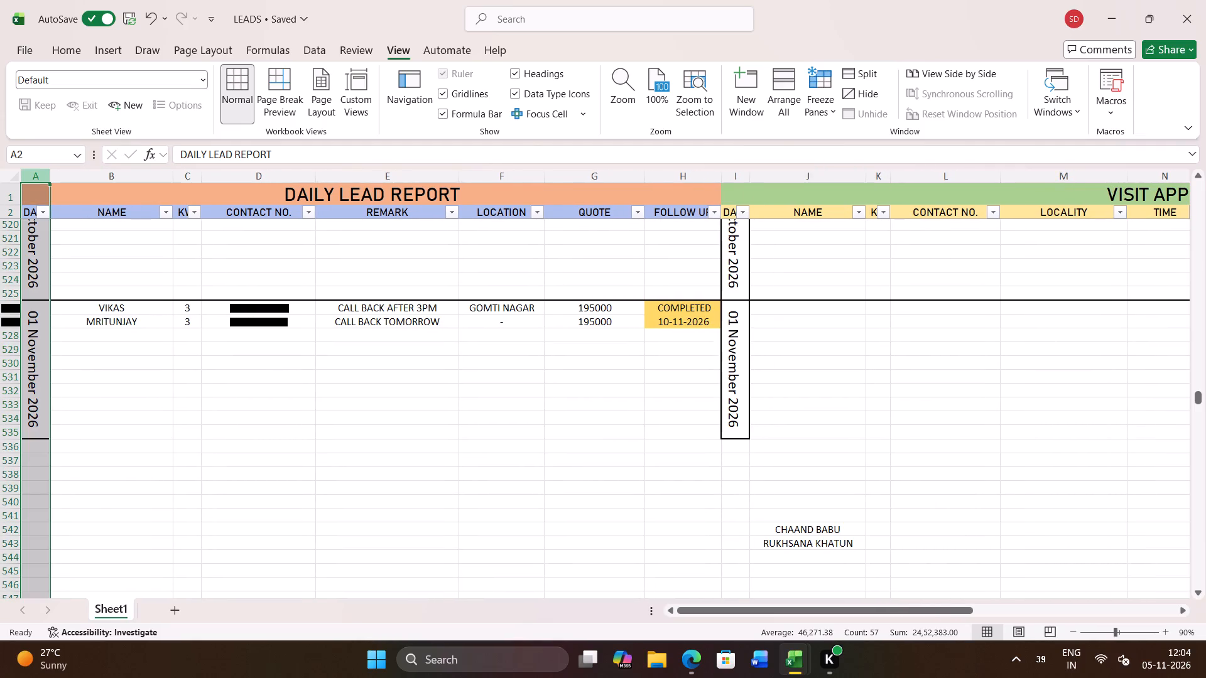
pyautogui.click(49, 177)
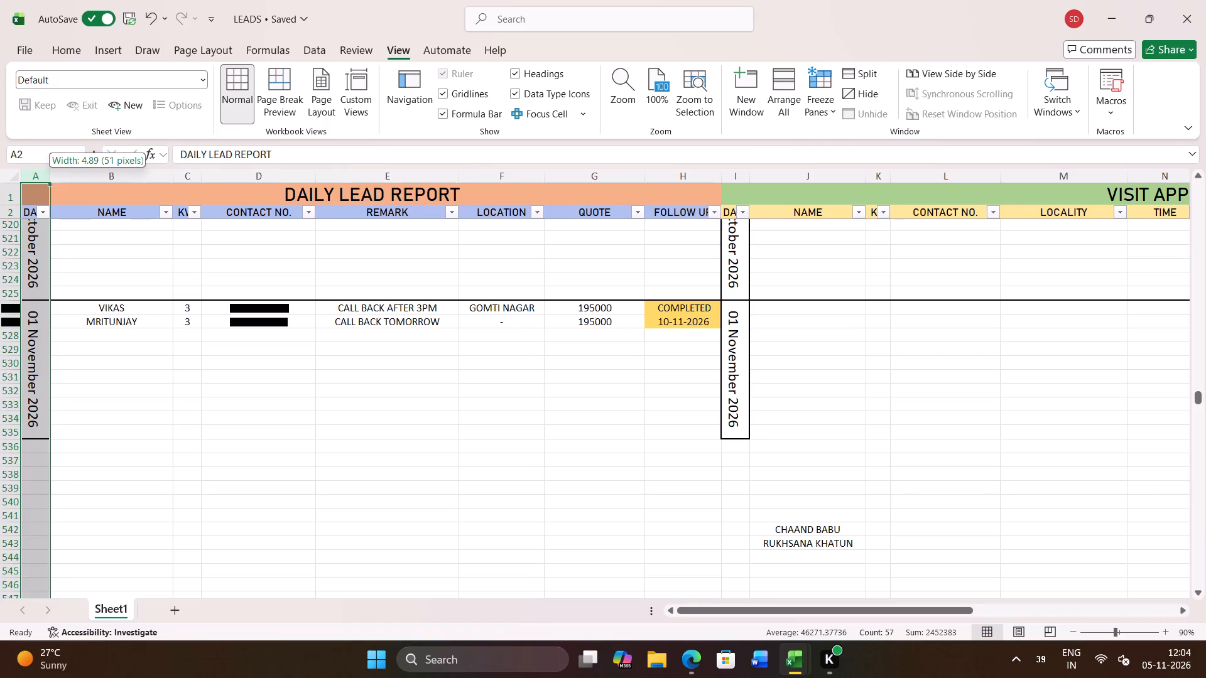
# Copy the merged 01 November 2026 date cell in column A into the block directly below, starting at A536.
pyautogui.click(35, 362)
pyautogui.click(35, 428)
pyautogui.hotkey('ctrl', 'c')
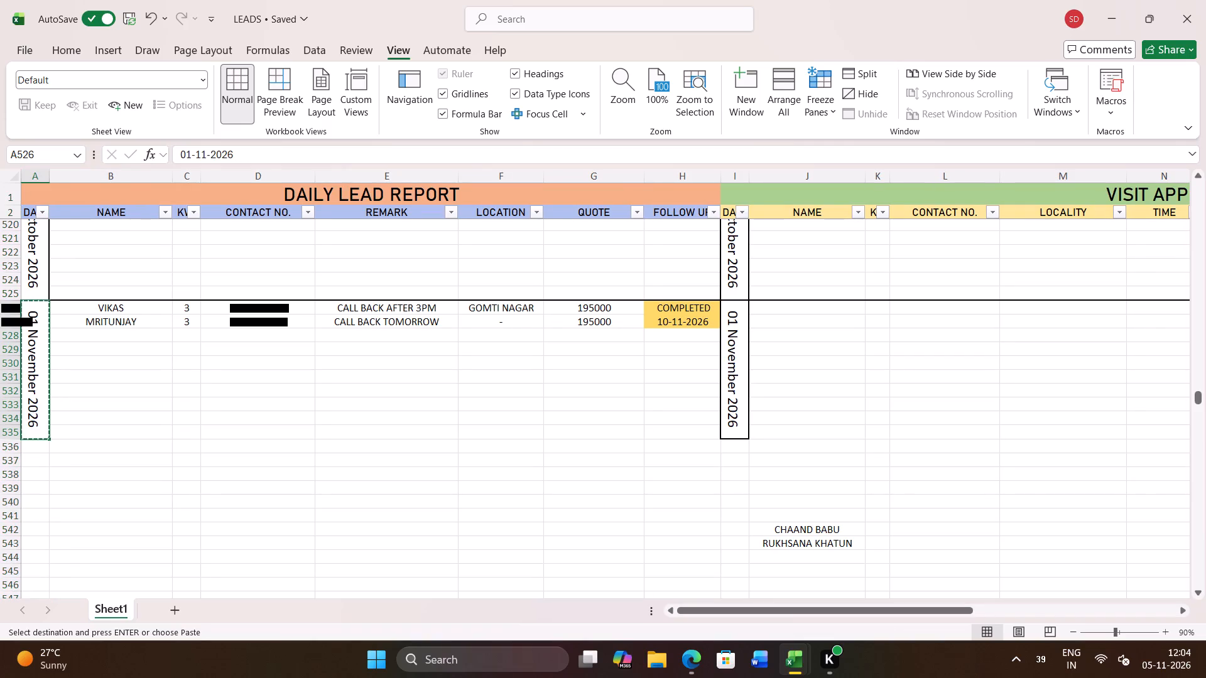
pyautogui.click(41, 442)
pyautogui.hotkey('ctrl', 'v')
# Set the date in the merged cell A536 to 05-11-2026.
pyautogui.doubleClick(34, 479)
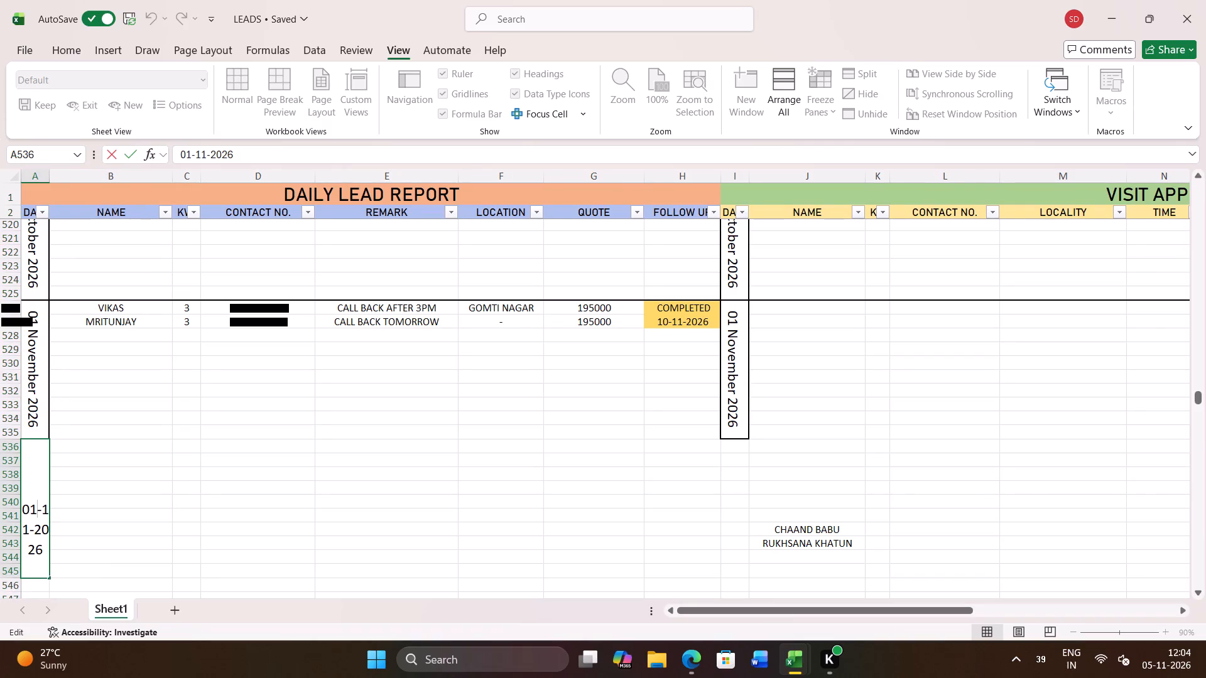
pyautogui.press('BackSpace')
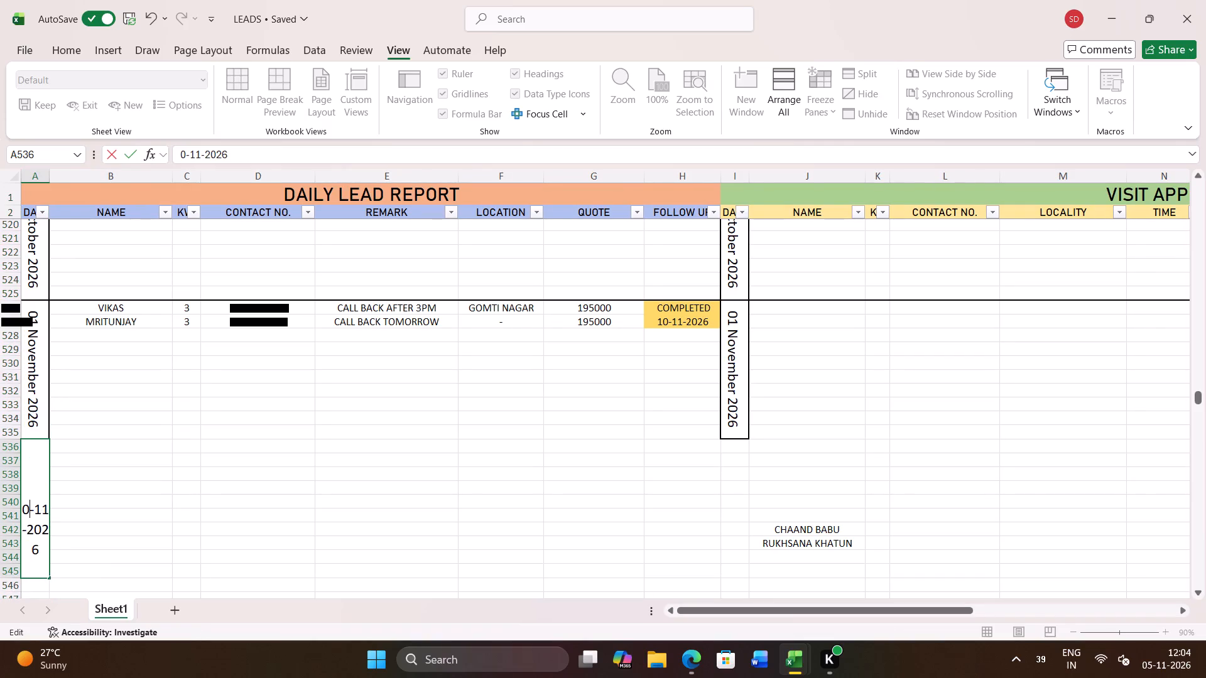
pyautogui.press('5')
pyautogui.press('Return')
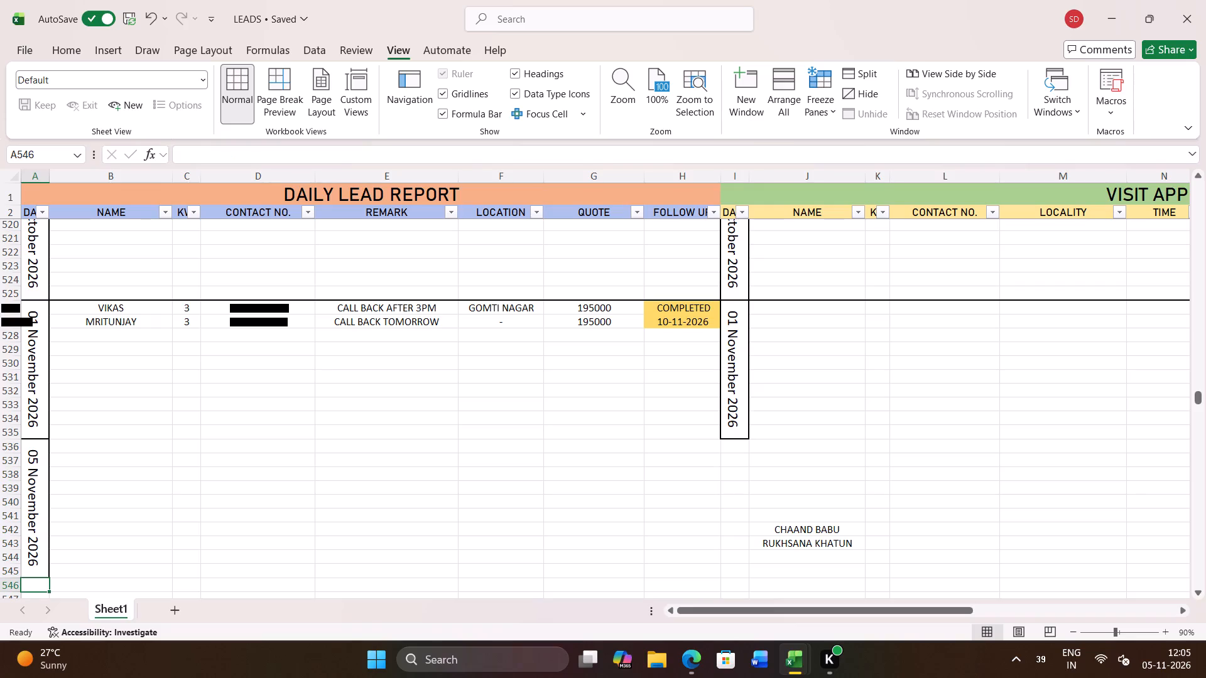
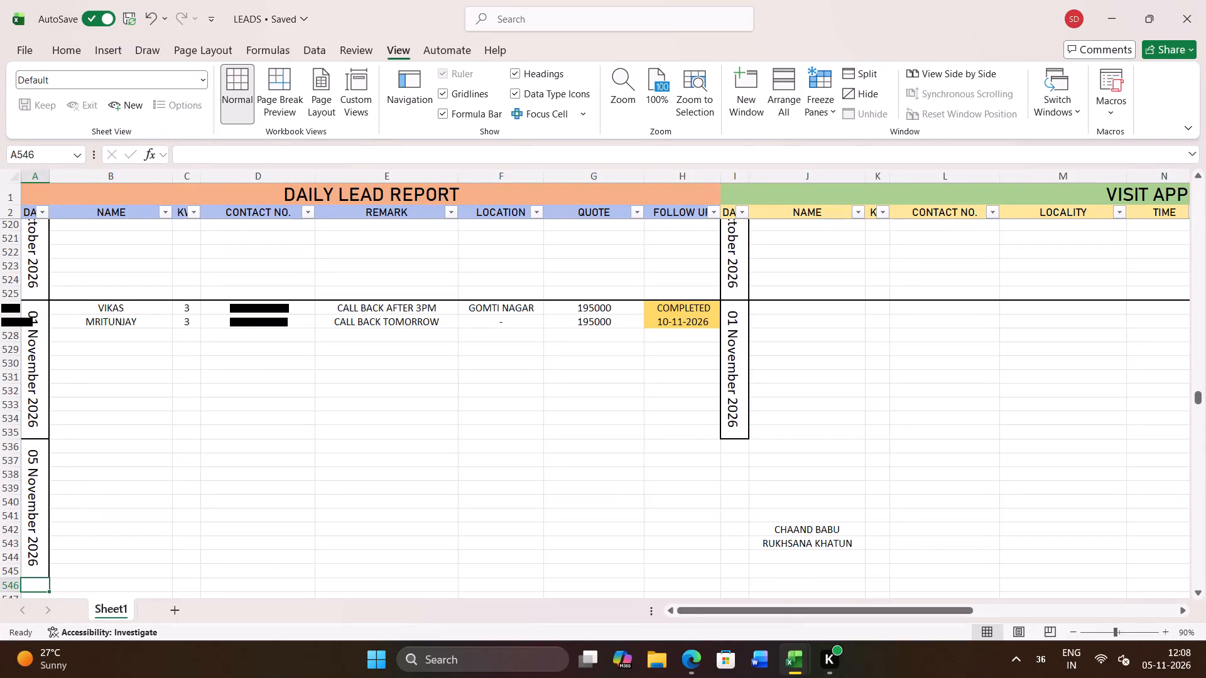
# Apply thick outside borders around the 05 November 2026 block, rows 536 to 545, from column A through column S.
pyautogui.click(80, 443)
pyautogui.moveTo(28, 485); pyautogui.dragTo(1193, 508)
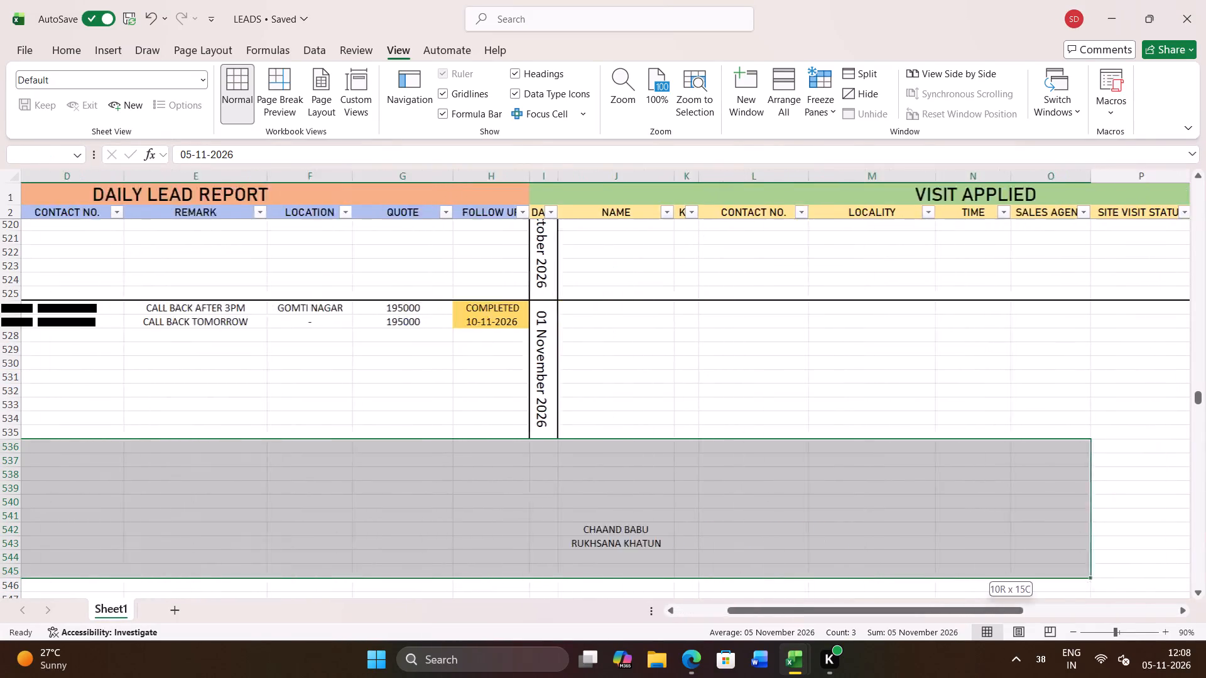
pyautogui.moveTo(1193, 508); pyautogui.dragTo(1136, 503)
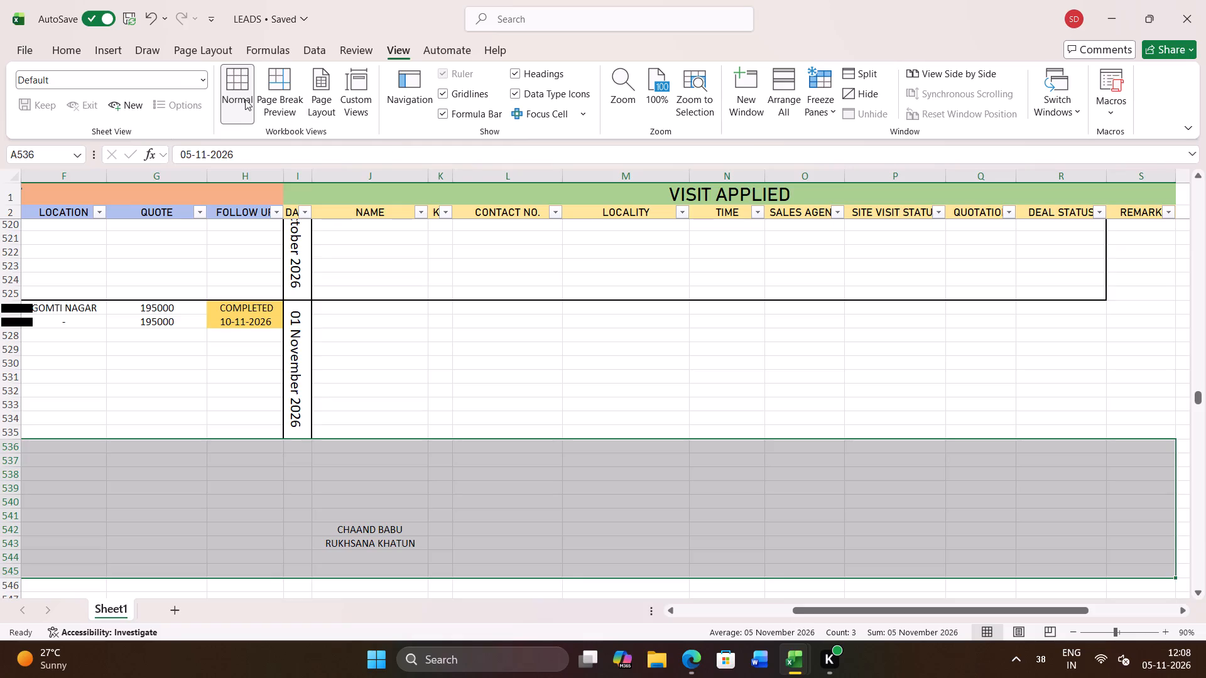
pyautogui.click(53, 56)
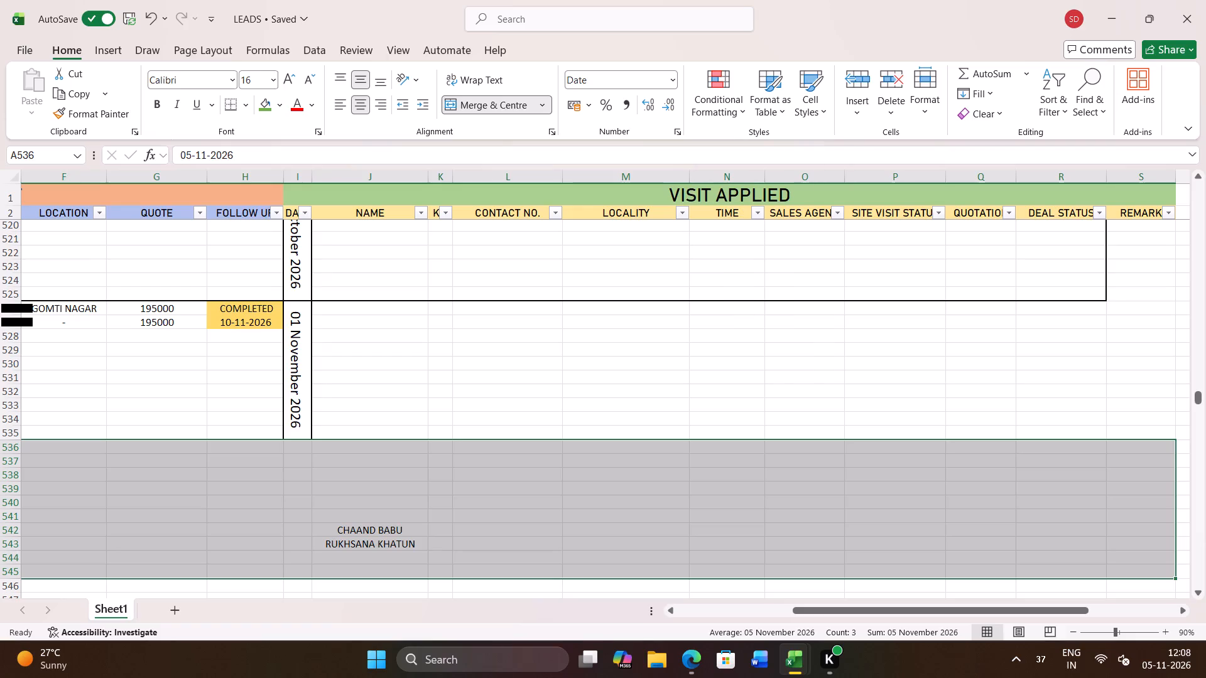
pyautogui.click(248, 102)
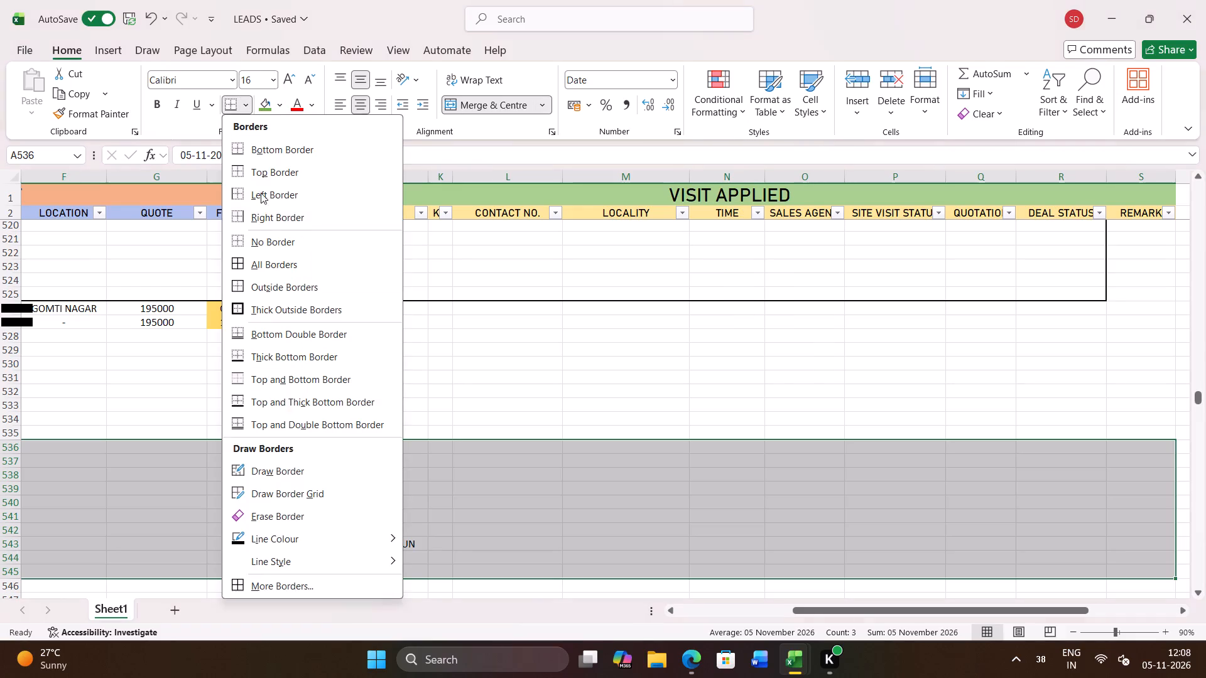
pyautogui.click(264, 309)
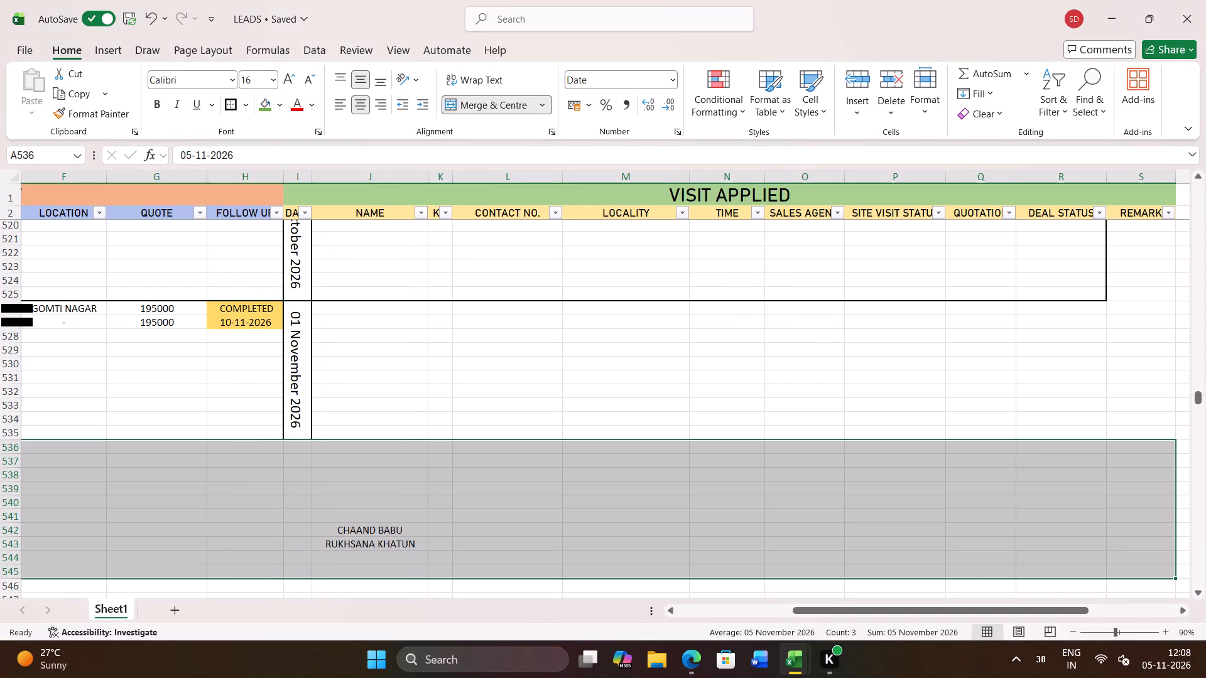
pyautogui.click(278, 494)
# Copy the merged 05 November 2026 date cell from column A into the VISIT APPLIED date column, starting at I536.
pyautogui.click(292, 397)
pyautogui.moveTo(223, 399); pyautogui.dragTo(165, 399)
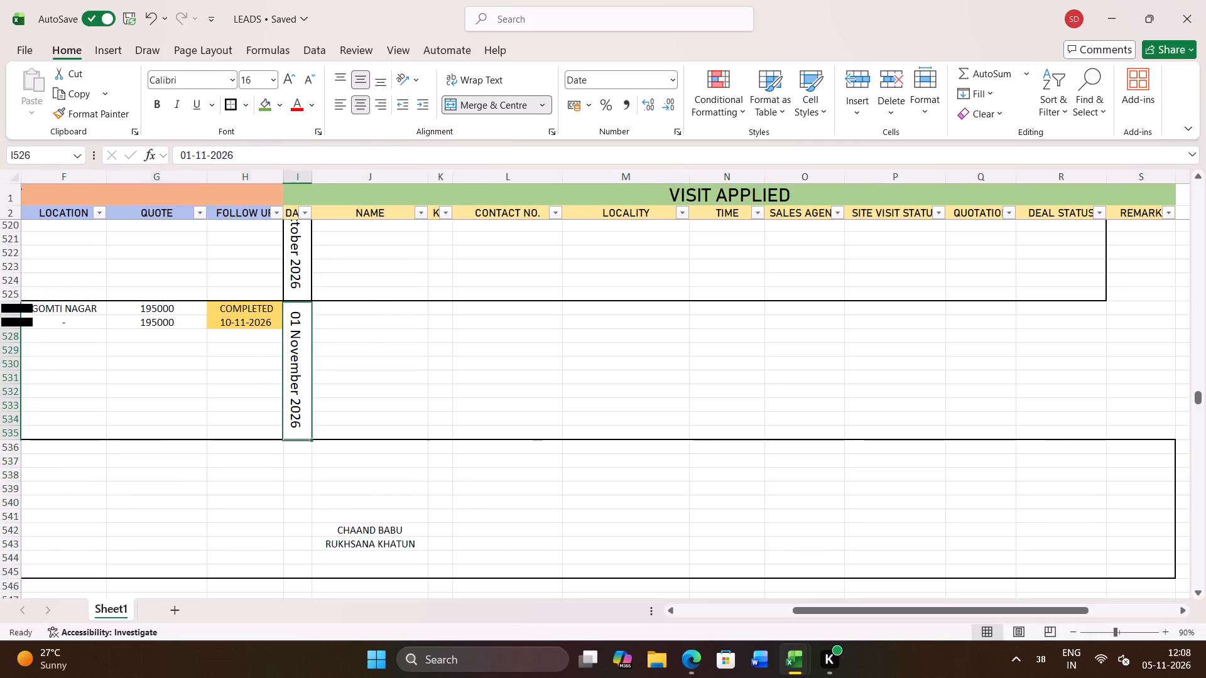
pyautogui.moveTo(165, 399); pyautogui.dragTo(23, 394)
pyautogui.moveTo(246, 421); pyautogui.dragTo(0, 430)
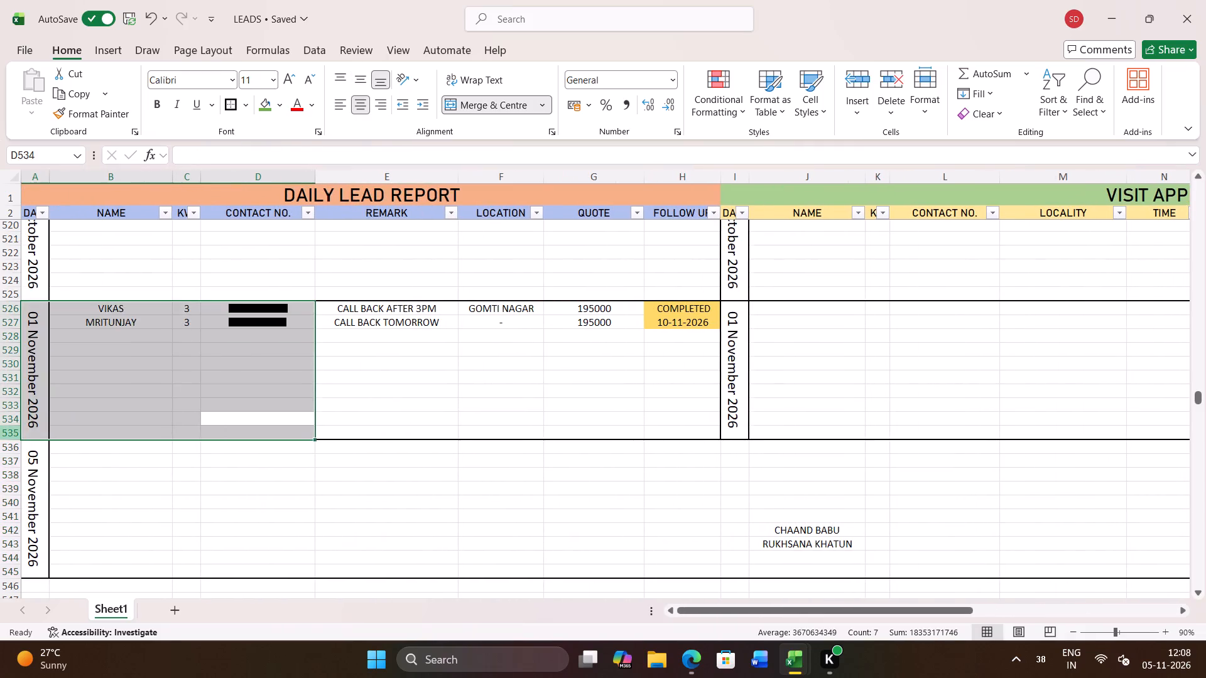
pyautogui.click(48, 477)
pyautogui.hotkey('ctrl', 'c')
pyautogui.click(741, 447)
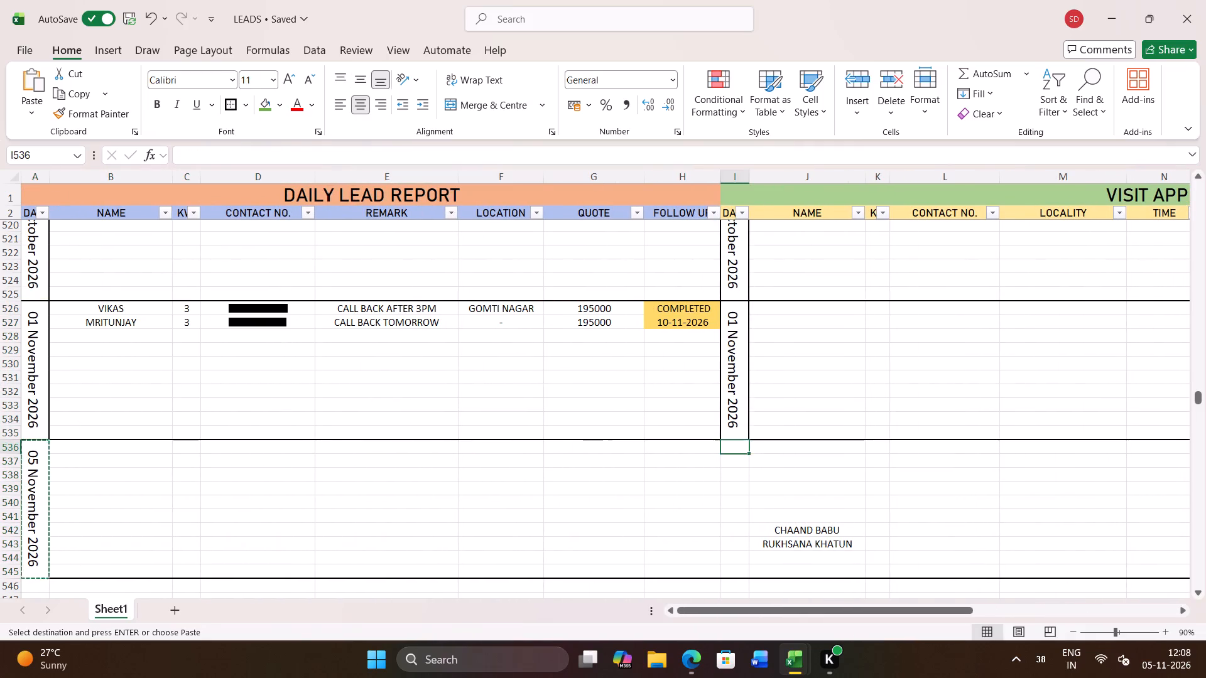
pyautogui.hotkey('ctrl', 'v')
pyautogui.click(823, 478)
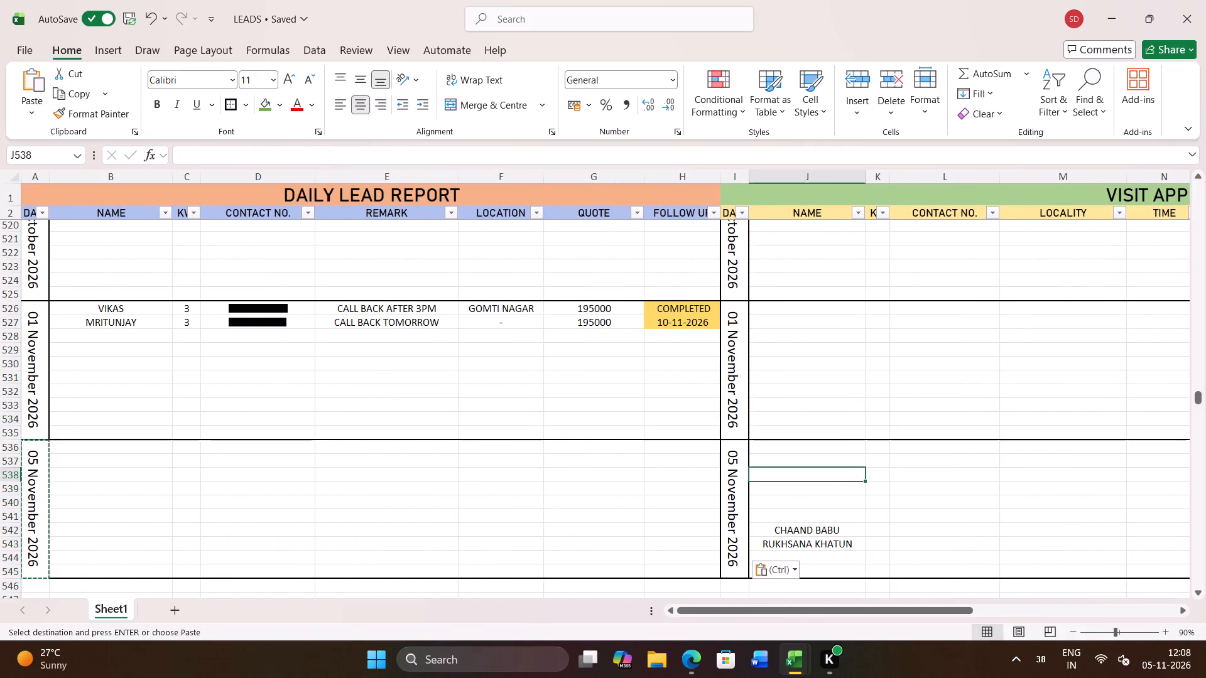
pyautogui.click(894, 478)
pyautogui.click(879, 478)
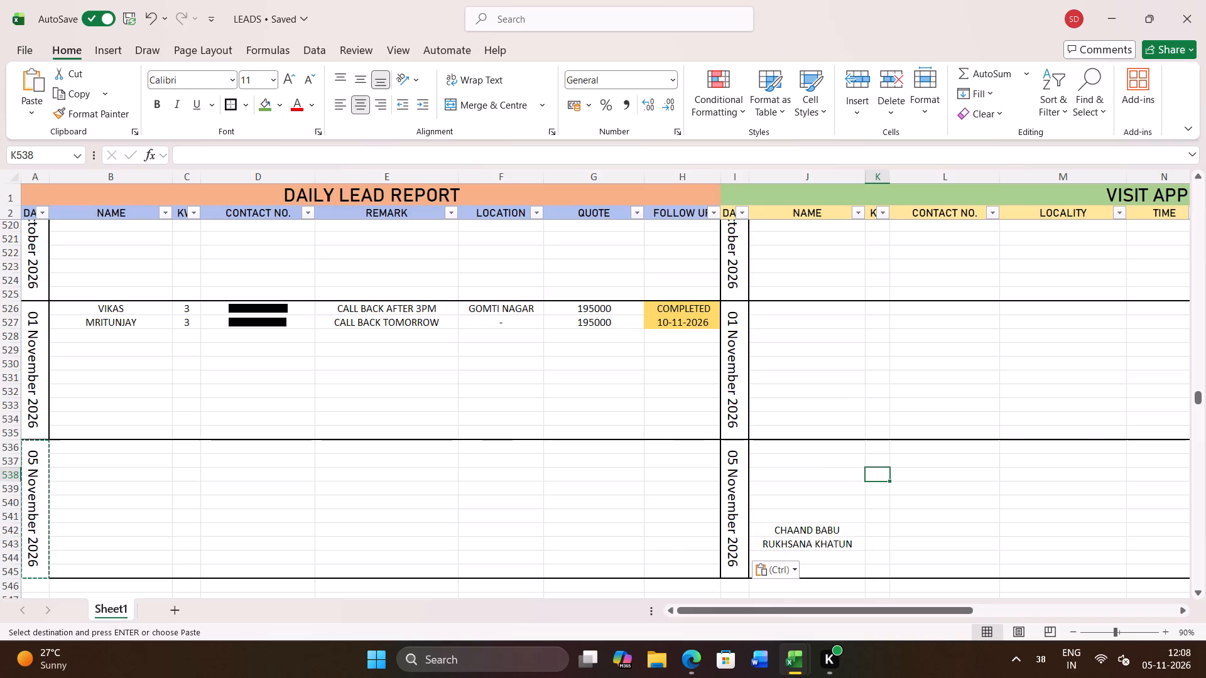